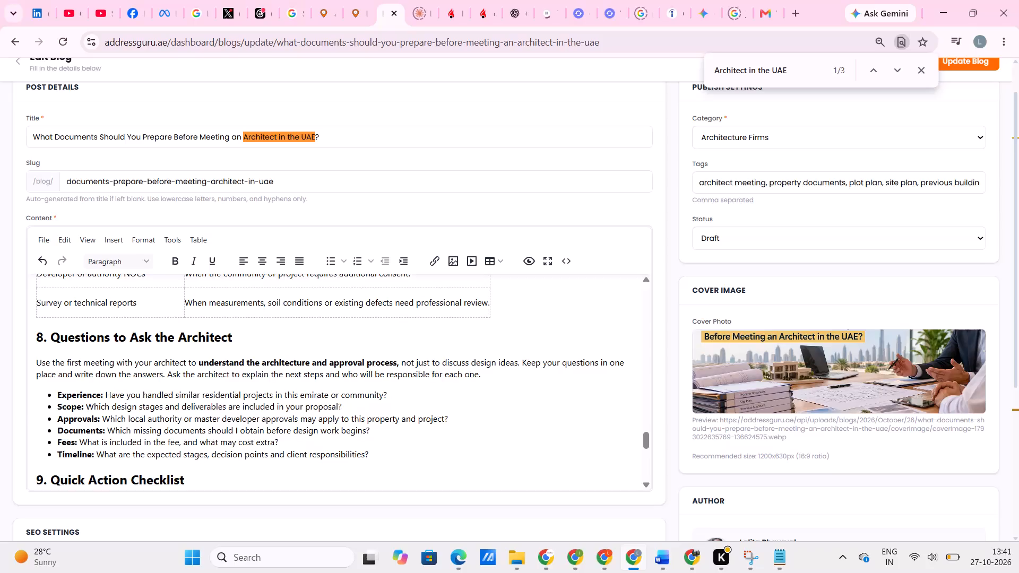
Review the closing part of the blog content, from the required documents table and Questions to Ask the Architect through the Conclusion.
{"action": "scroll", "coordinate": [342, 392], "scroll_direction": "down", "scroll_amount": 7}
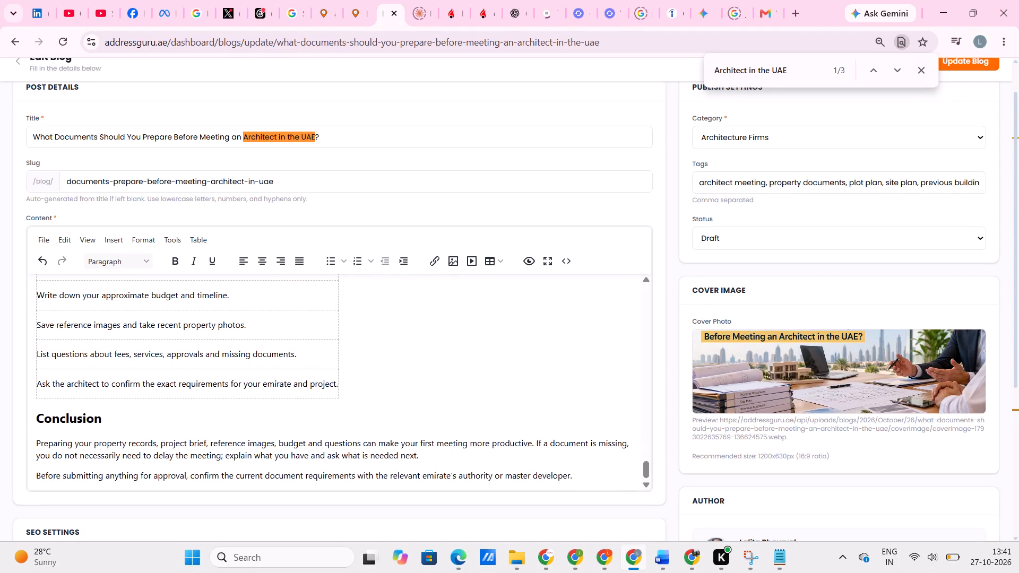
{"action": "scroll", "coordinate": [342, 390], "scroll_direction": "down", "scroll_amount": 2}
{"action": "scroll", "coordinate": [437, 395], "scroll_direction": "up", "scroll_amount": 5}
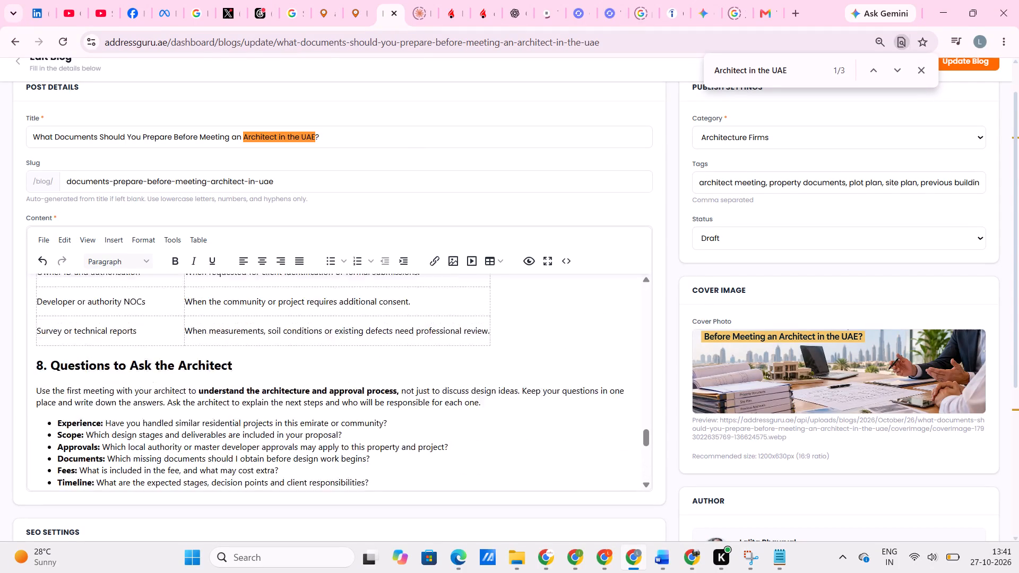
{"action": "scroll", "coordinate": [437, 395], "scroll_direction": "up", "scroll_amount": 2}
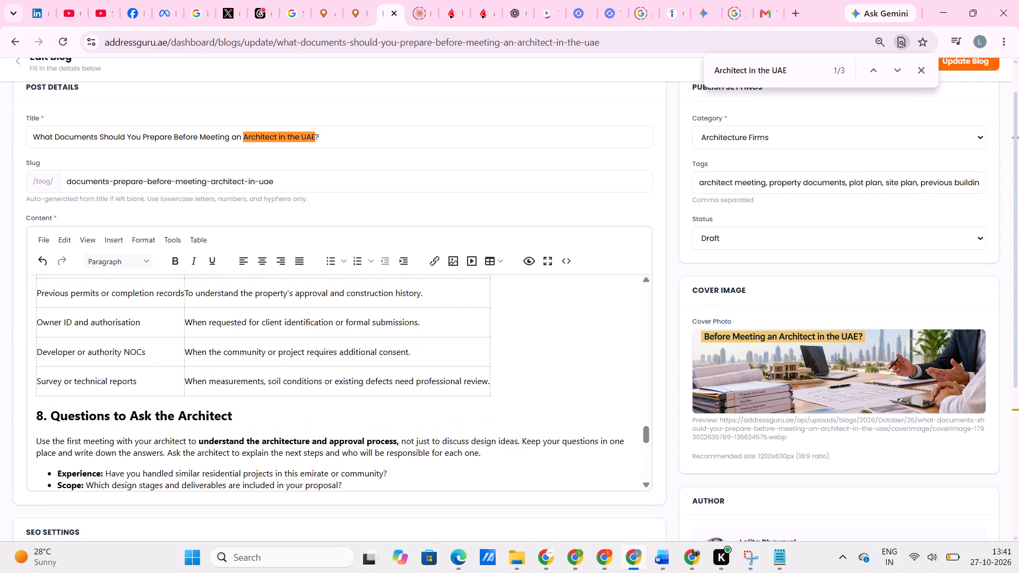
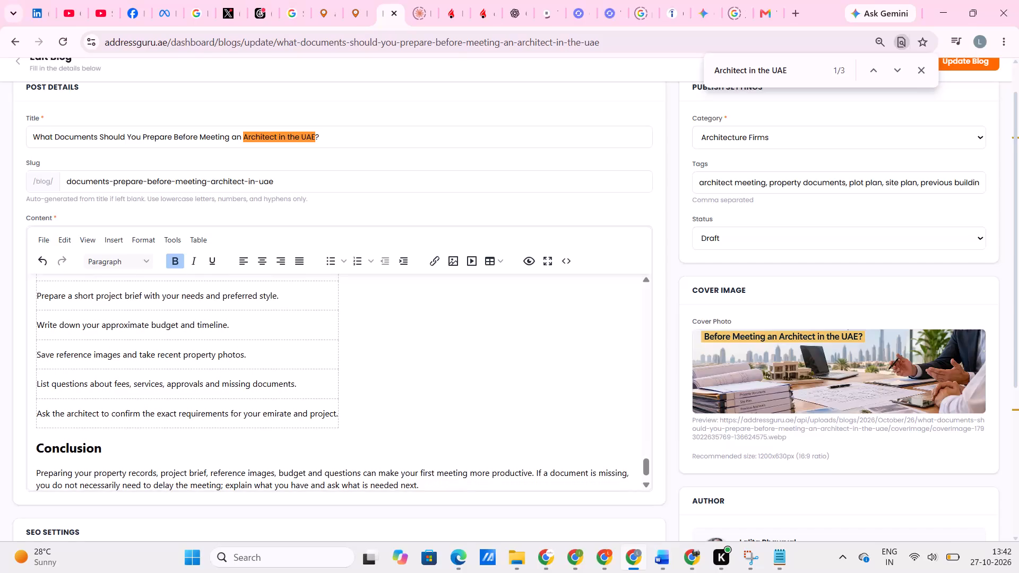
Recheck the opening part of the blog content, from the introduction through Property Ownership Documents to Plot Plan, Site Plan and Land Details.
{"action": "scroll", "coordinate": [253, 435], "scroll_direction": "up", "scroll_amount": 12}
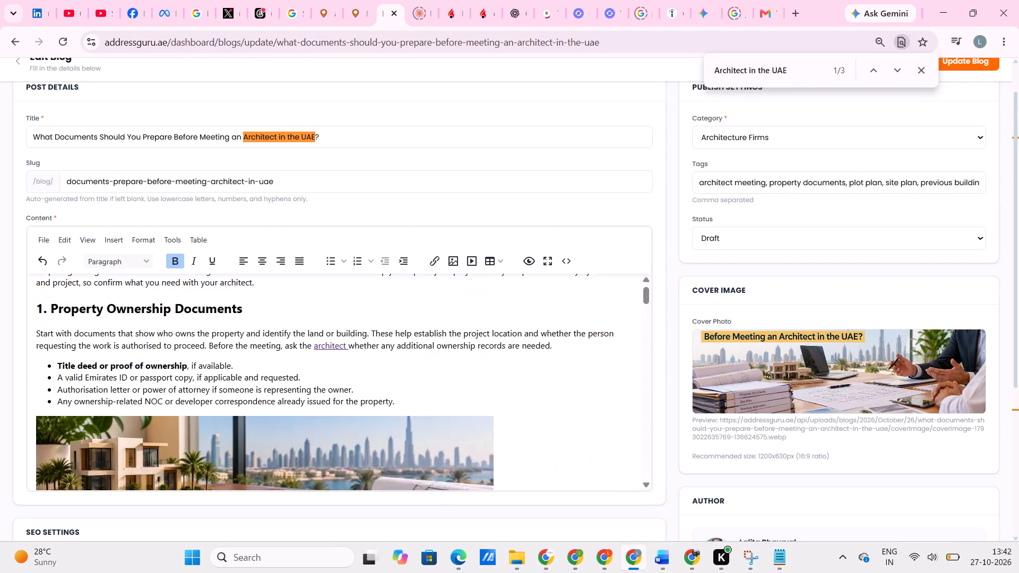
{"action": "scroll", "coordinate": [253, 435], "scroll_direction": "up", "scroll_amount": 1}
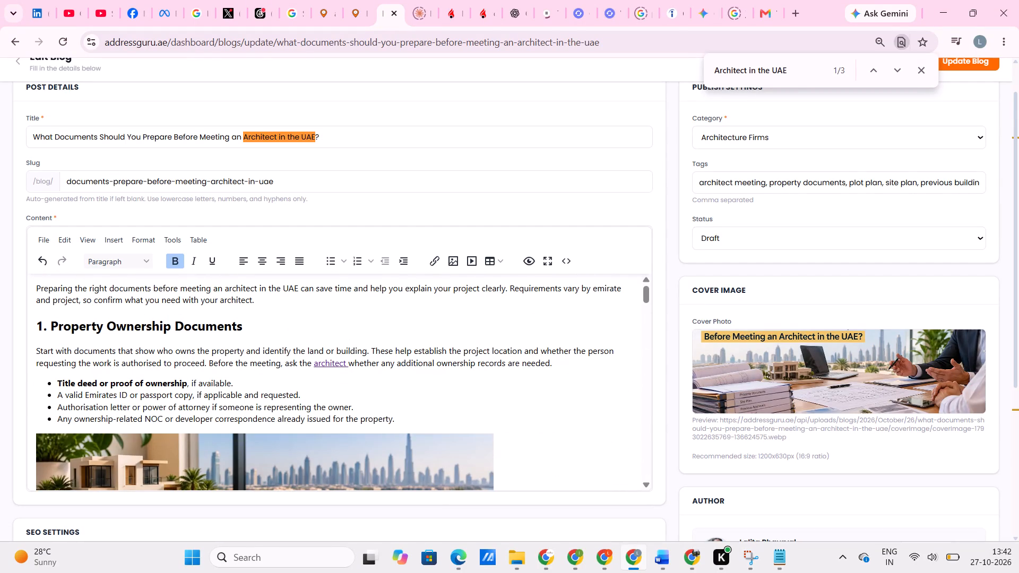
{"action": "scroll", "coordinate": [315, 330], "scroll_direction": "down", "scroll_amount": 3}
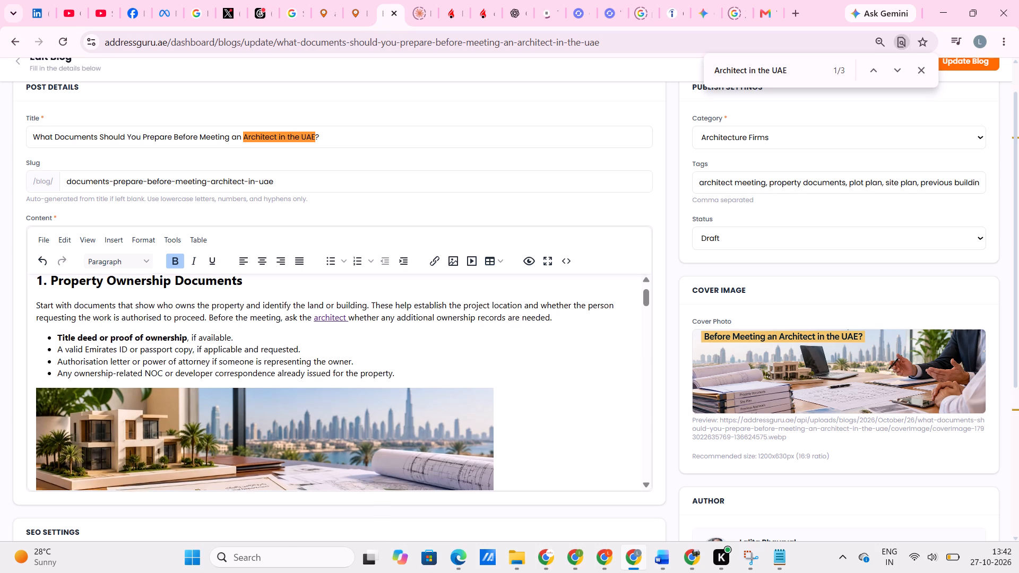
{"action": "scroll", "coordinate": [315, 330], "scroll_direction": "down", "scroll_amount": 2}
{"action": "scroll", "coordinate": [536, 326], "scroll_direction": "down", "scroll_amount": 1}
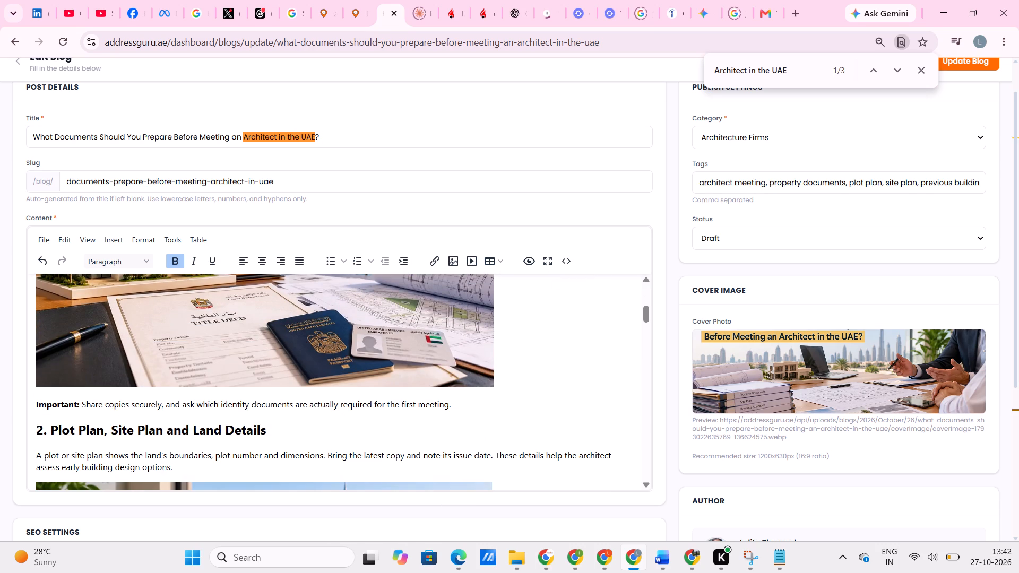
{"action": "scroll", "coordinate": [536, 326], "scroll_direction": "down", "scroll_amount": 1}
{"action": "scroll", "coordinate": [529, 366], "scroll_direction": "up", "scroll_amount": 7}
{"action": "scroll", "coordinate": [772, 285], "scroll_direction": "up", "scroll_amount": 4}
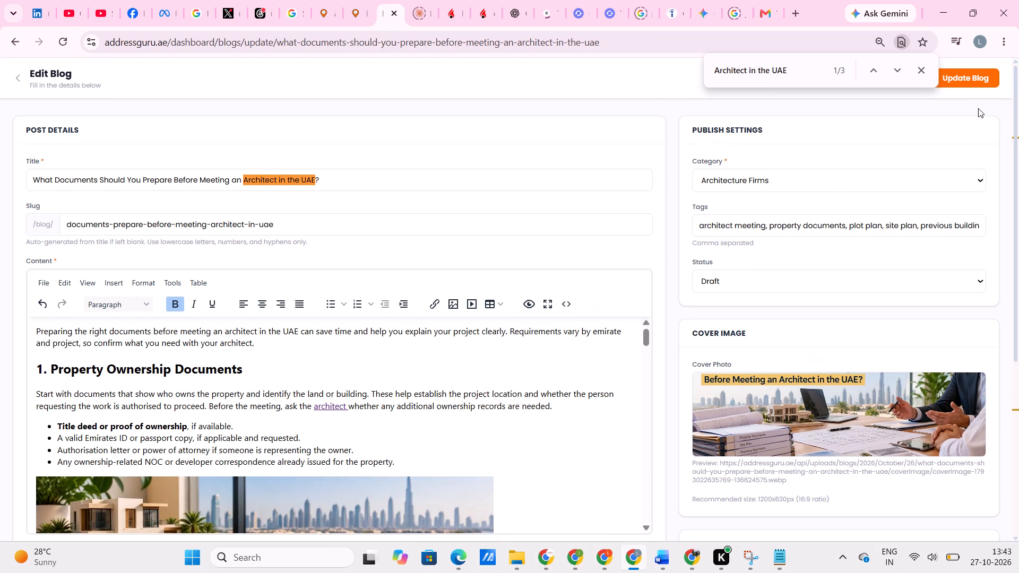
Save the updates to the blog post on documents to prepare before meeting an architect in the UAE.
{"action": "left_click", "coordinate": [965, 80]}
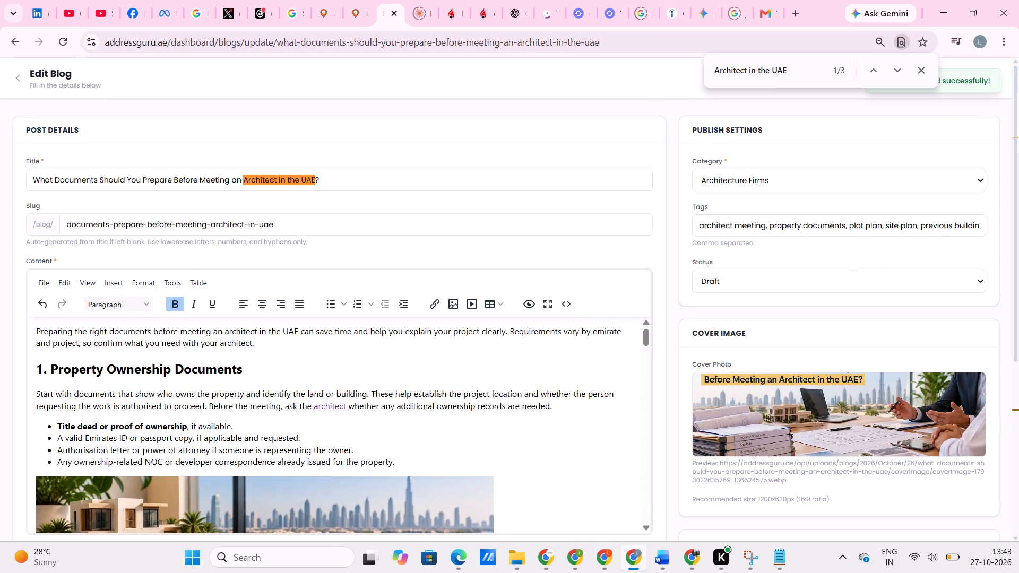
Look through the Blogs list, checking the draft Tour & Travel and Architecture Firms posts.
{"action": "scroll", "coordinate": [506, 394], "scroll_direction": "down", "scroll_amount": 2}
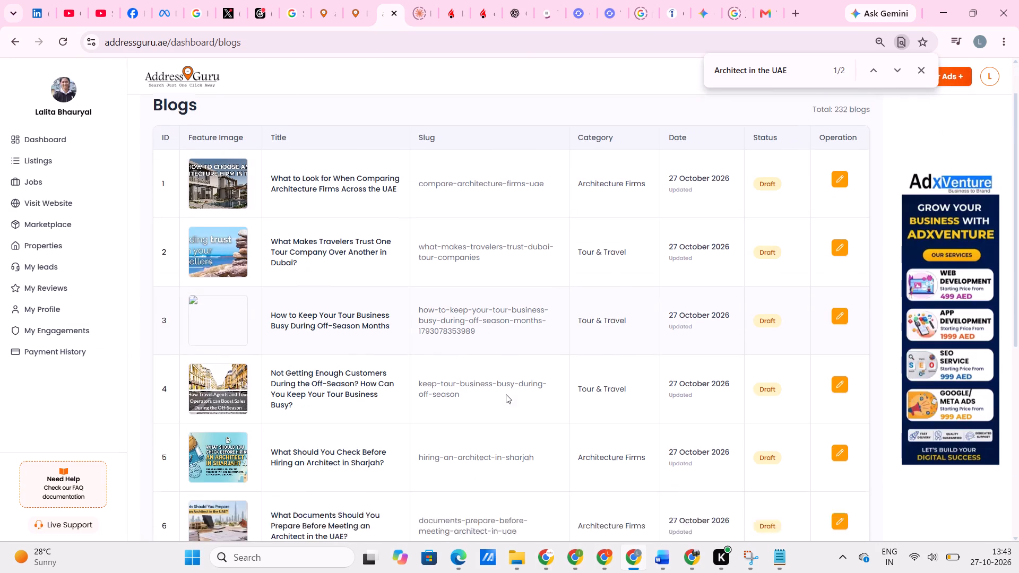
{"action": "scroll", "coordinate": [506, 394], "scroll_direction": "down", "scroll_amount": 5}
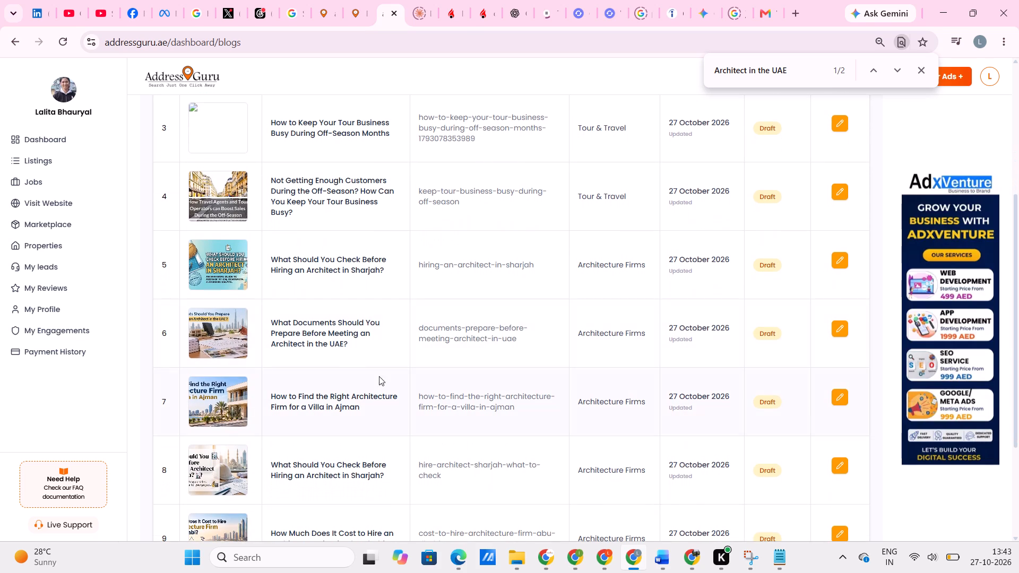
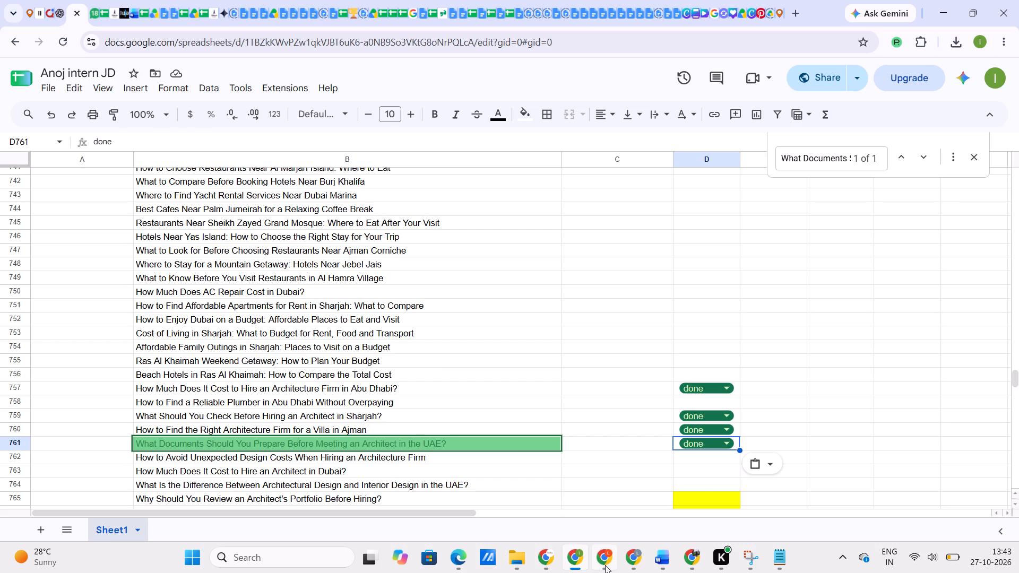
Switch from the blog title tracking spreadsheet to the AddressGuru dashboard's list of draft blog posts.
{"action": "left_click", "coordinate": [628, 565]}
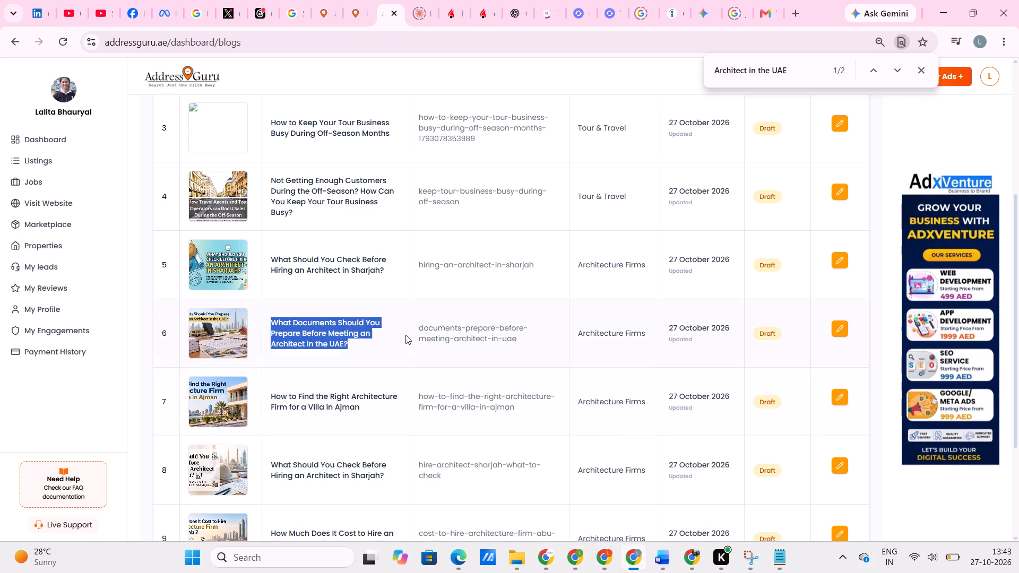
Copy the draft title "What Should You Check Before Hiring an Architect in Sharjah?" from the blog list and search for it in the Anoj intern JD sheet.
{"action": "scroll", "coordinate": [405, 335], "scroll_direction": "up", "scroll_amount": 5}
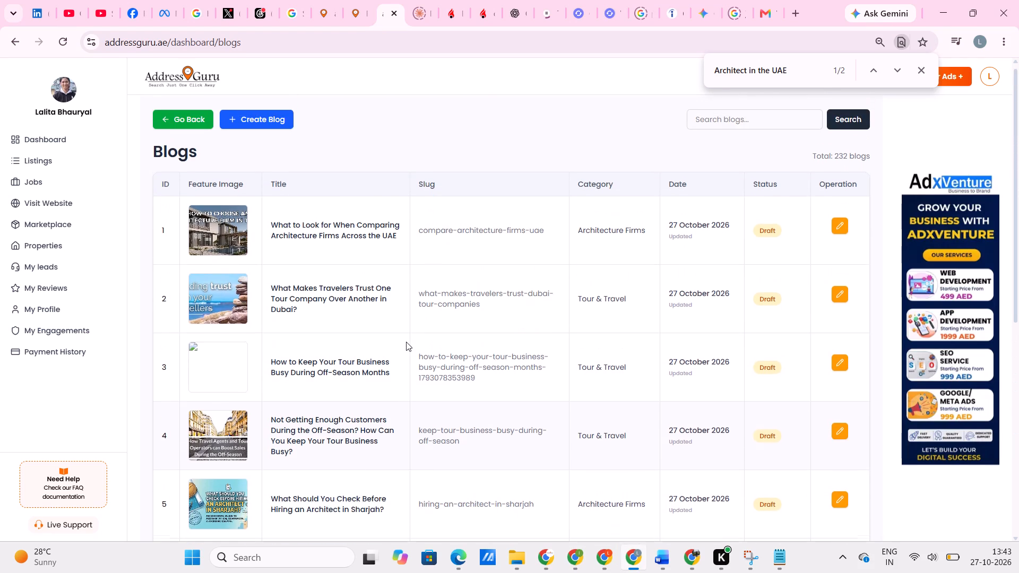
{"action": "scroll", "coordinate": [406, 342], "scroll_direction": "down", "scroll_amount": 2}
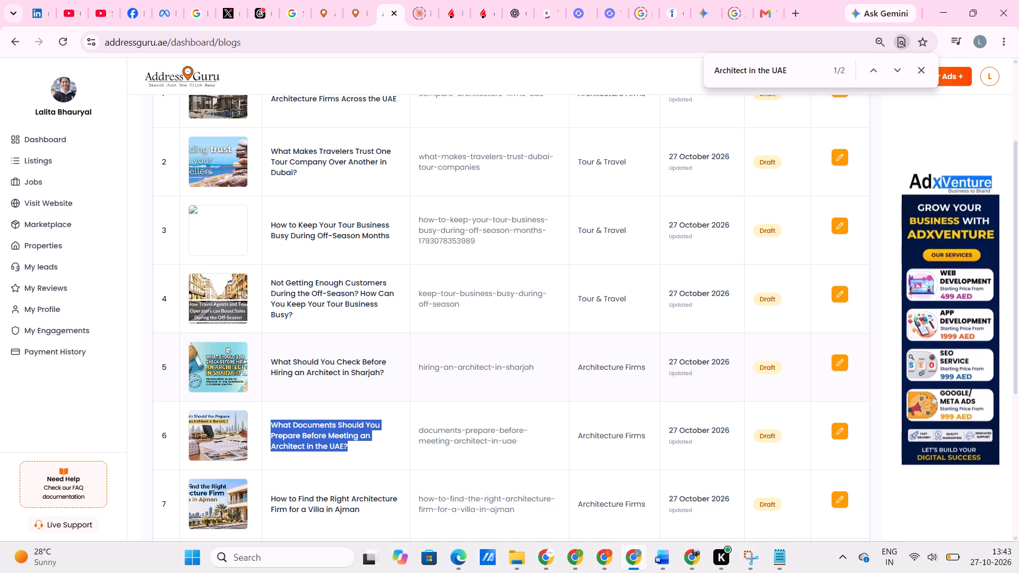
{"action": "left_click_drag", "start_coordinate": [271, 363], "coordinate": [379, 380]}
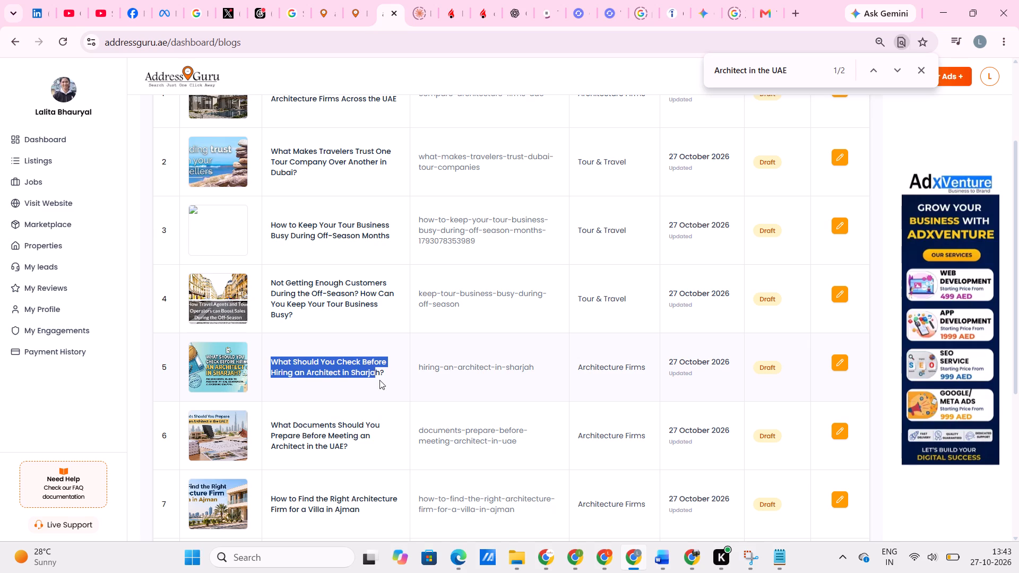
{"action": "left_click_drag", "start_coordinate": [379, 380], "coordinate": [391, 381]}
{"action": "left_click", "coordinate": [391, 381], "text": "ctrl"}
{"action": "key", "text": "ctrl+c"}
{"action": "left_click_drag", "start_coordinate": [272, 366], "coordinate": [300, 363]}
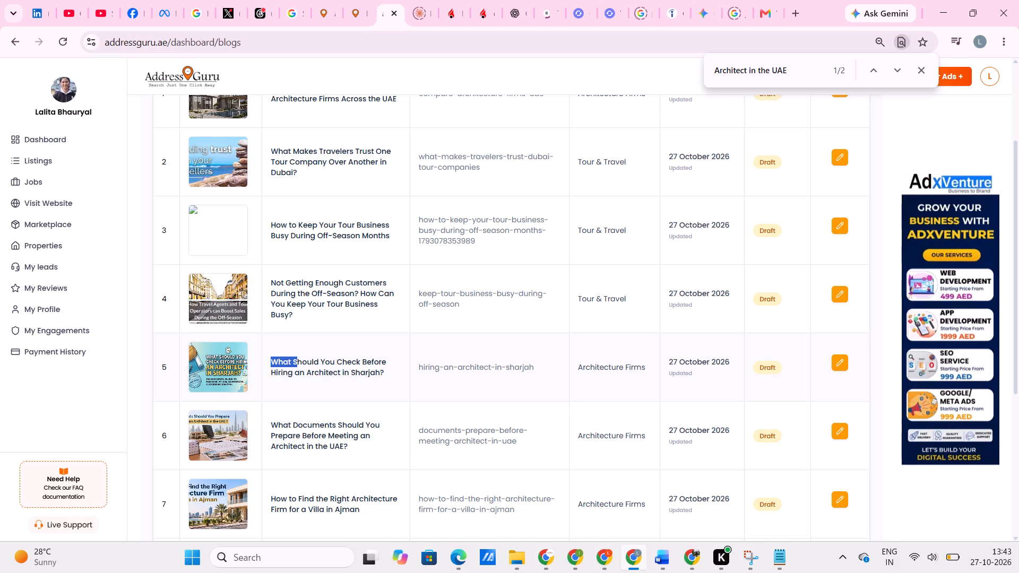
{"action": "left_click_drag", "start_coordinate": [300, 363], "coordinate": [386, 383]}
{"action": "key", "text": "ctrl+c"}
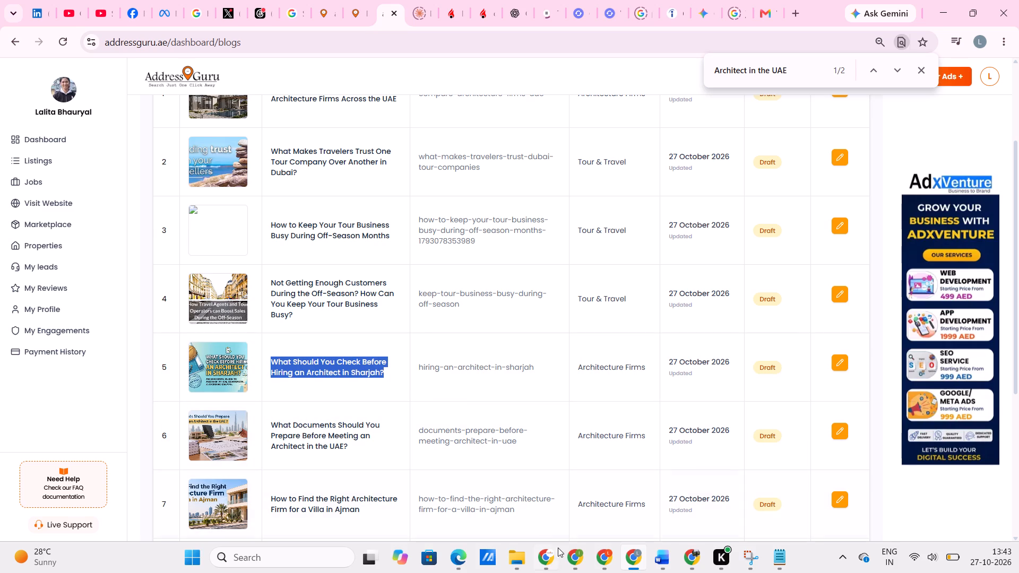
{"action": "left_click", "coordinate": [564, 557]}
{"action": "key", "text": "ctrl+f"}
{"action": "key", "text": "ctrl+v"}
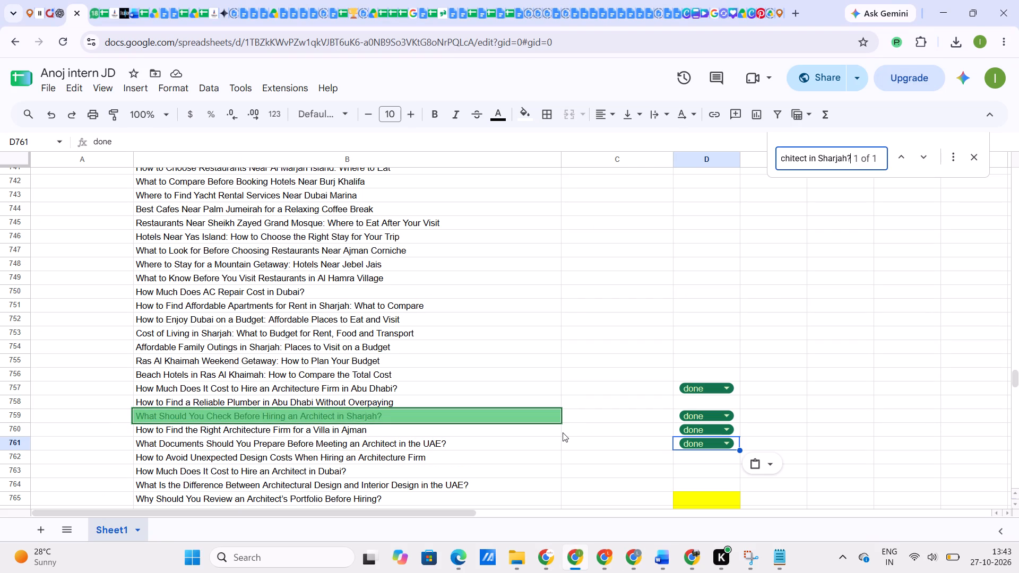
Return to the dashboard blog list and search it for duplicates of the Sharjah architect title.
{"action": "left_click", "coordinate": [576, 562]}
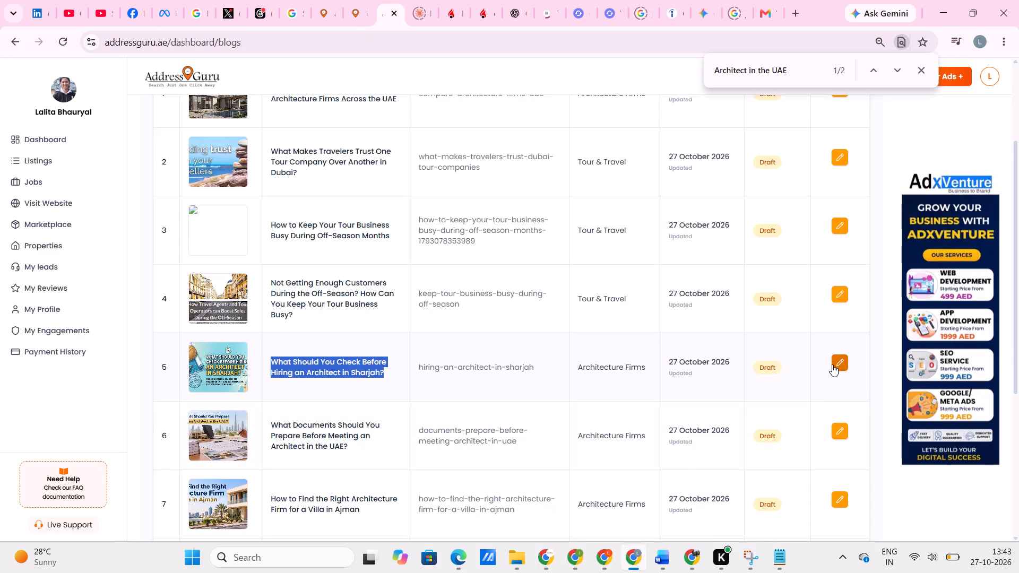
{"action": "left_click", "coordinate": [576, 566]}
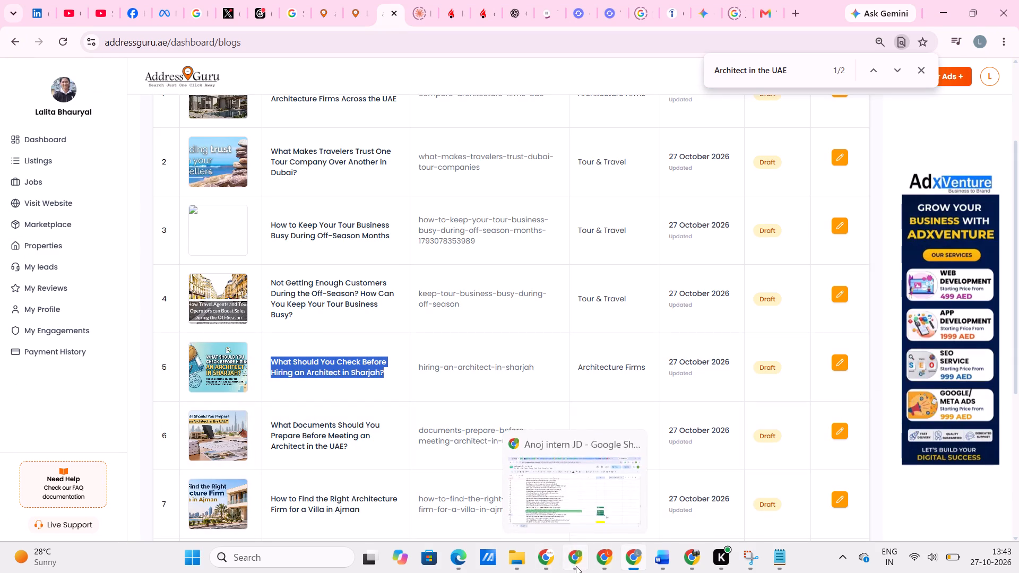
{"action": "left_click", "coordinate": [575, 566]}
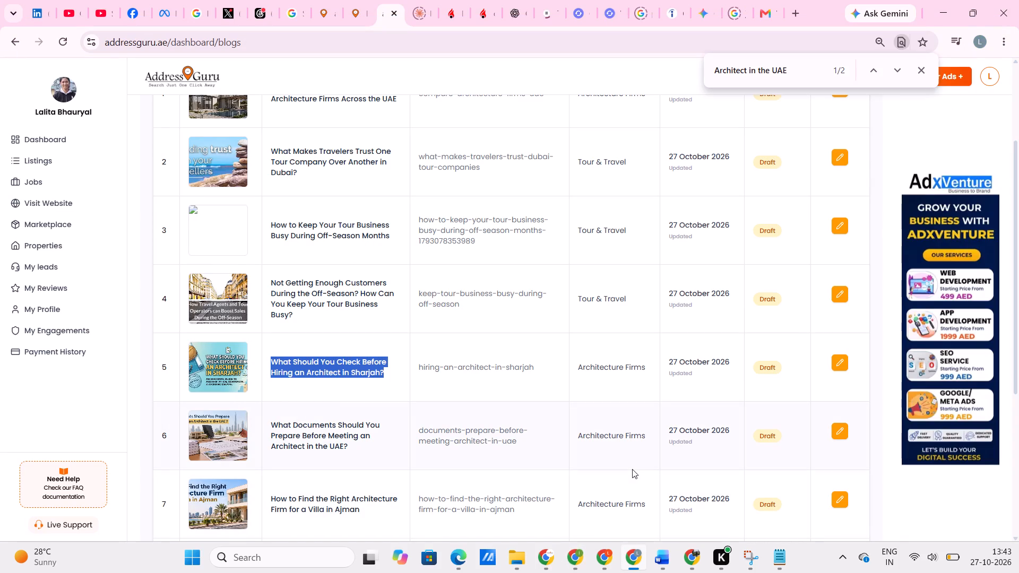
{"action": "key", "text": "ctrl+f"}
{"action": "key", "text": "ctrl+v"}
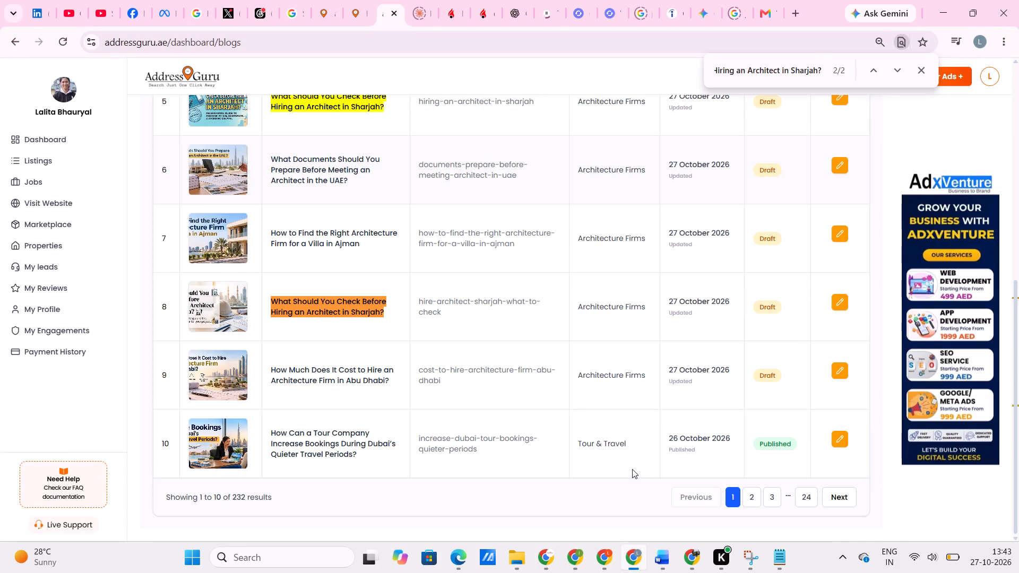
{"action": "scroll", "coordinate": [502, 407], "scroll_direction": "up", "scroll_amount": 1}
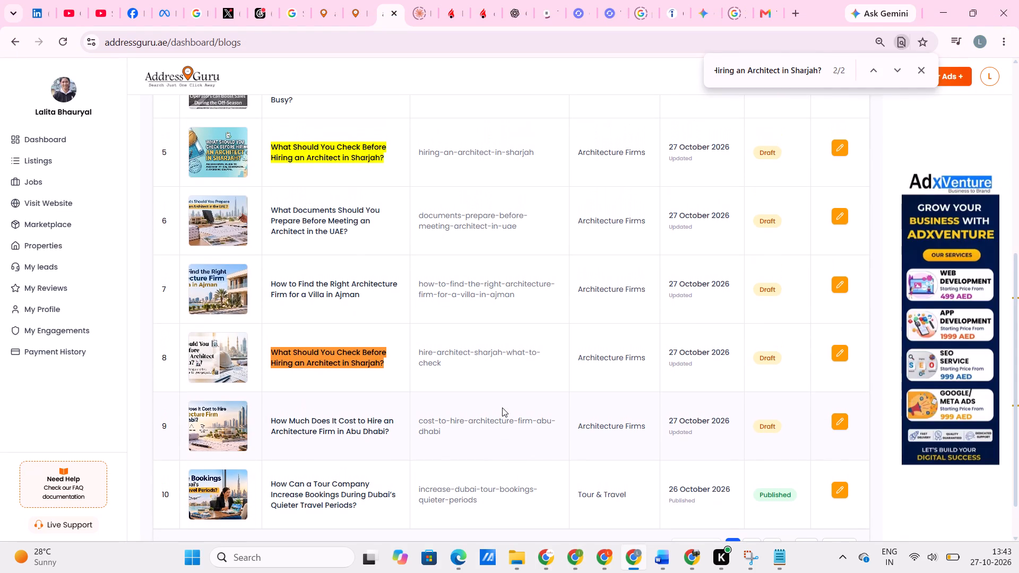
{"action": "scroll", "coordinate": [502, 407], "scroll_direction": "up", "scroll_amount": 3}
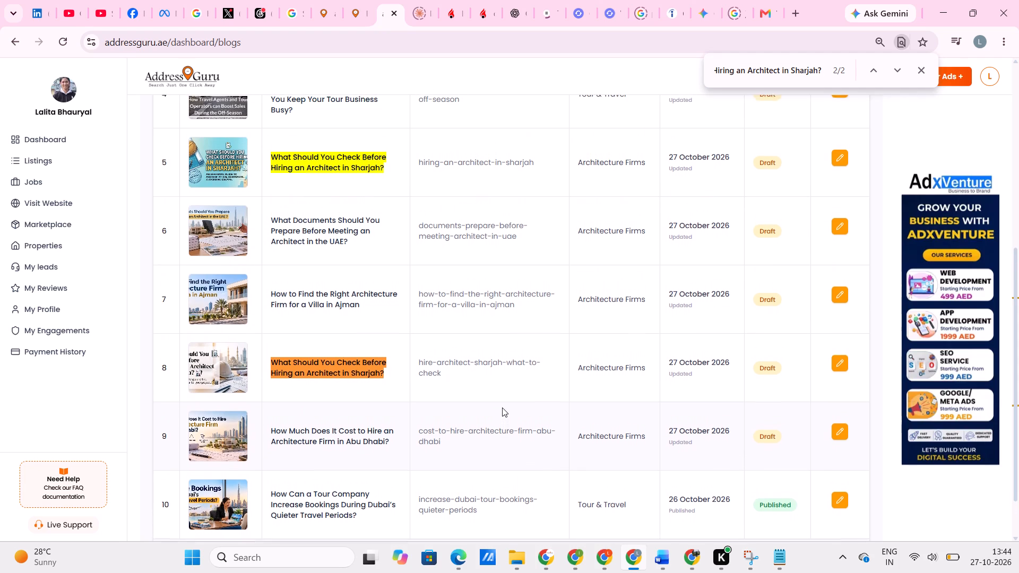
{"action": "scroll", "coordinate": [502, 407], "scroll_direction": "up", "scroll_amount": 2}
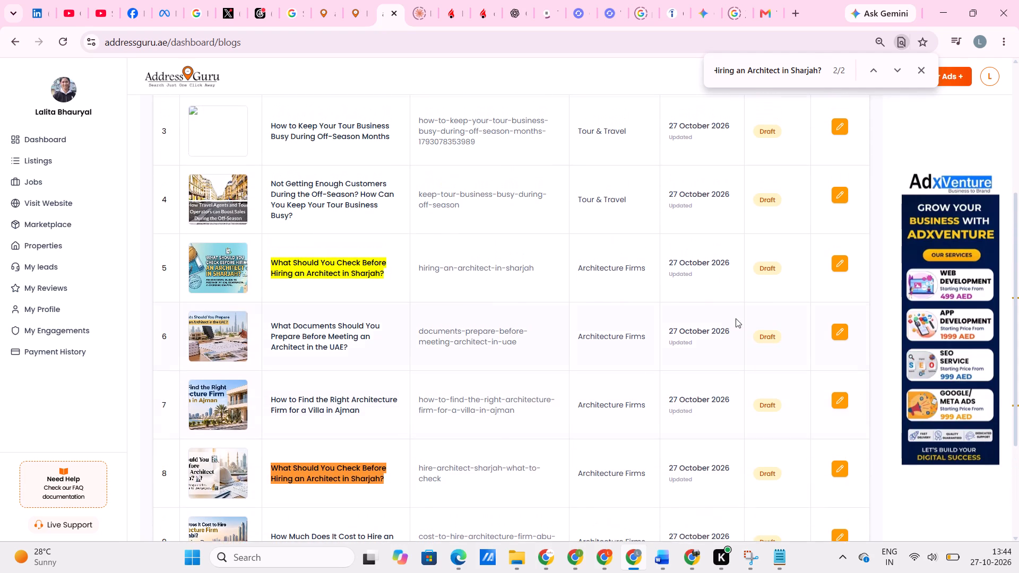
In the AddressGuru admin panel's blog list, search for the Sharjah architect title and delete the draft with slug hiring-an-architect-in-sharjah.
{"action": "left_click", "coordinate": [575, 555]}
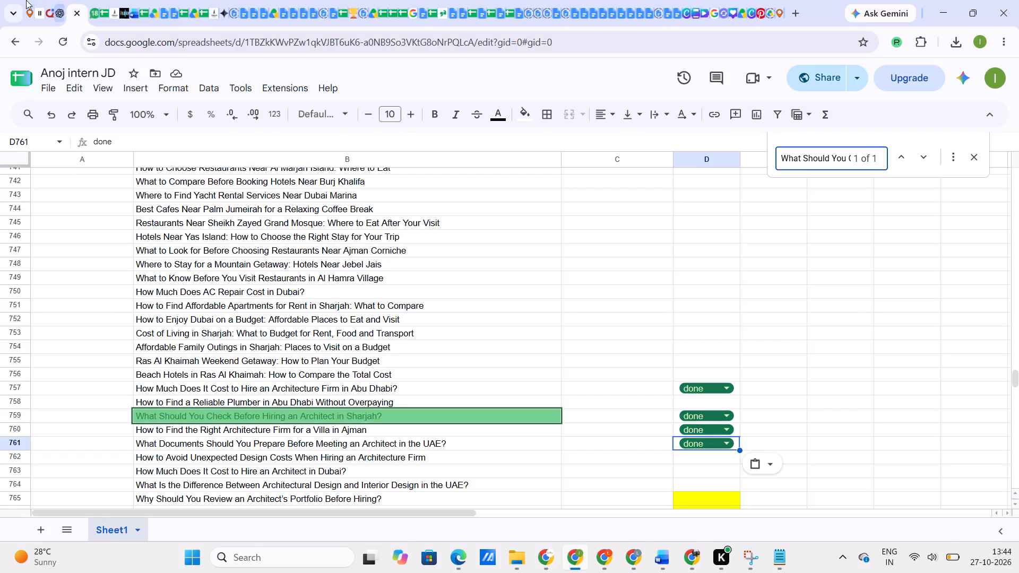
{"action": "left_click", "coordinate": [31, 0]}
{"action": "scroll", "coordinate": [174, 241], "scroll_direction": "up", "scroll_amount": 1}
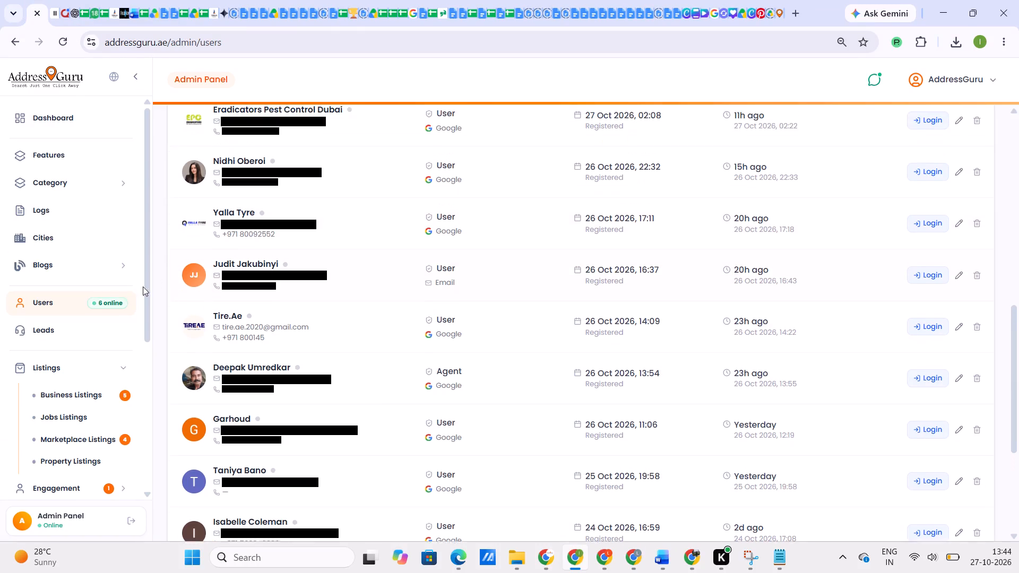
{"action": "scroll", "coordinate": [143, 286], "scroll_direction": "up", "scroll_amount": 1}
{"action": "left_click", "coordinate": [54, 256]}
{"action": "left_click", "coordinate": [71, 316]}
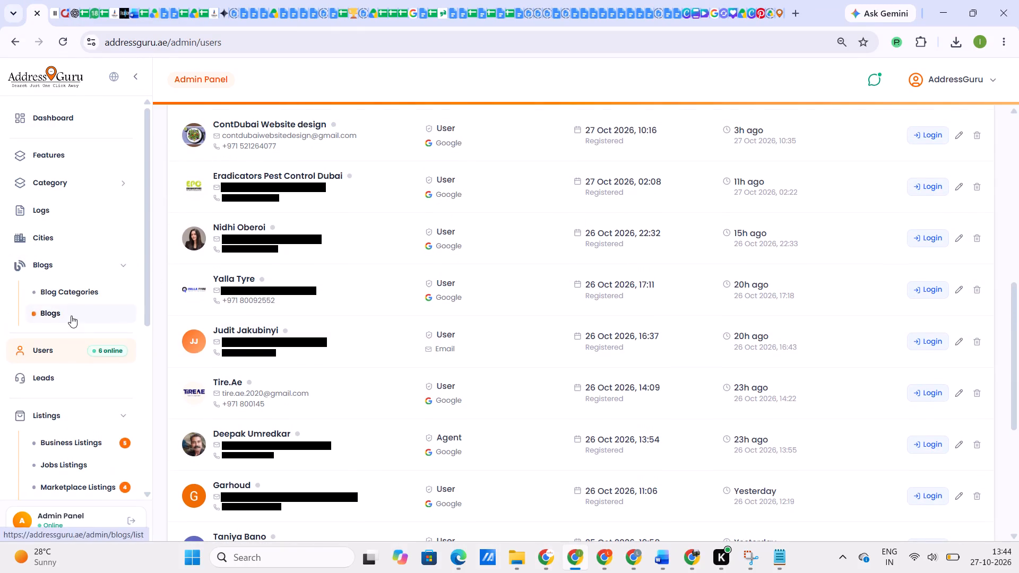
{"action": "scroll", "coordinate": [911, 155], "scroll_direction": "up", "scroll_amount": 1}
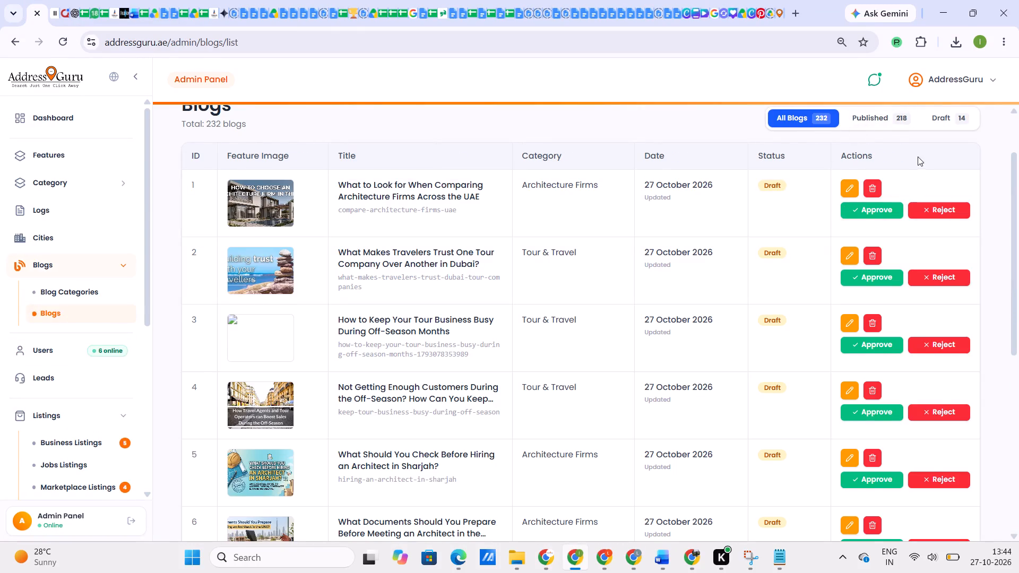
{"action": "scroll", "coordinate": [918, 157], "scroll_direction": "up", "scroll_amount": 2}
{"action": "left_click", "coordinate": [817, 150]}
{"action": "key", "text": "ctrl+v"}
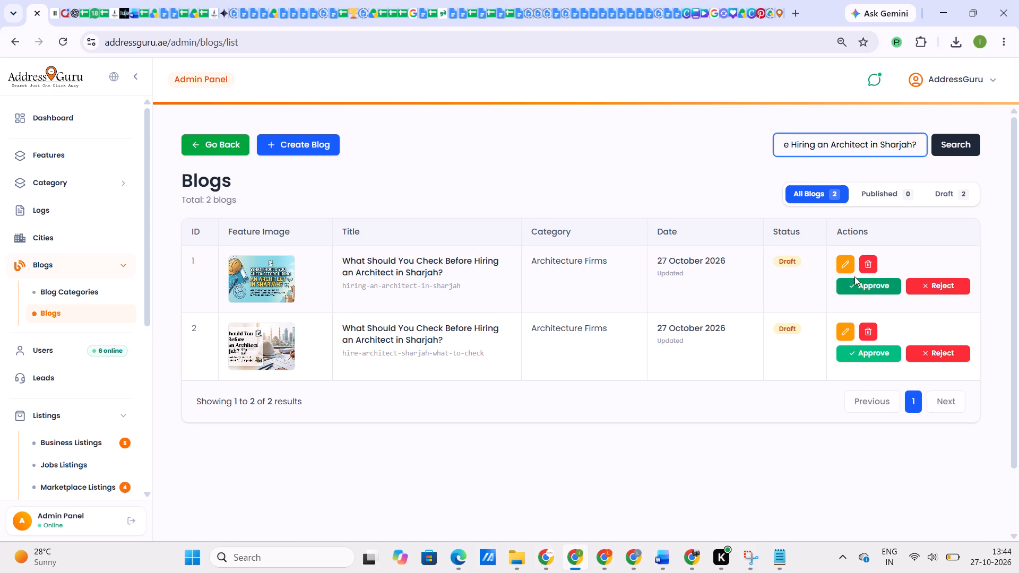
{"action": "left_click", "coordinate": [873, 259]}
{"action": "left_click", "coordinate": [584, 343]}
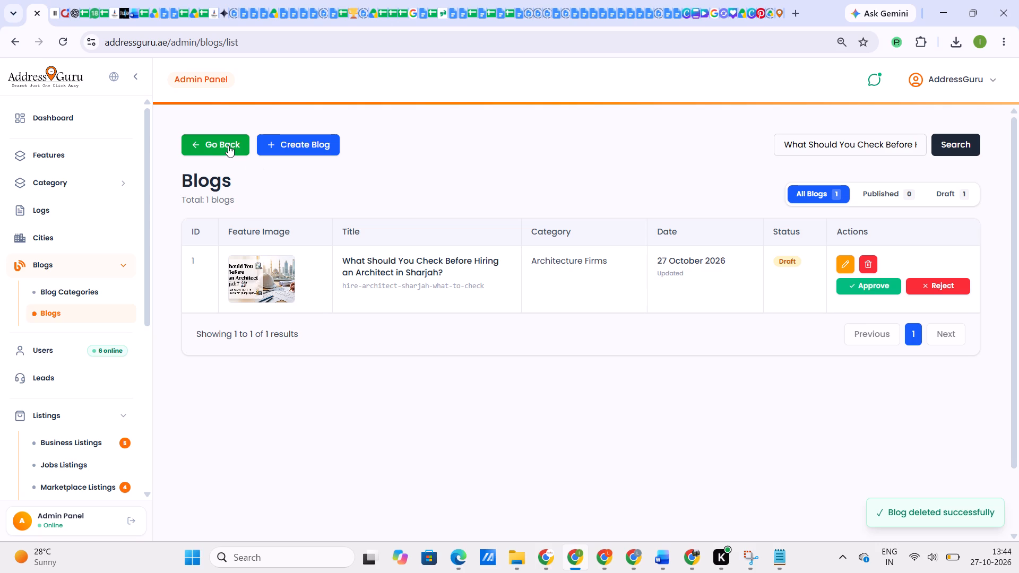
Reload the dashboard blog list, search it for the "Not Getting Enough Customers During the Off-Season?" title, and open that draft for editing.
{"action": "left_click", "coordinate": [630, 560]}
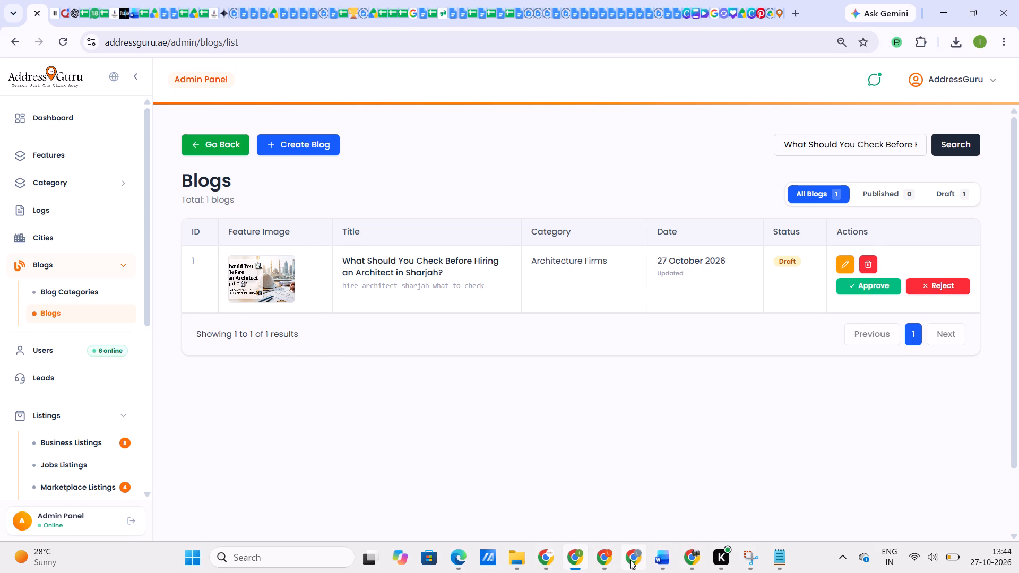
{"action": "left_click", "coordinate": [59, 39]}
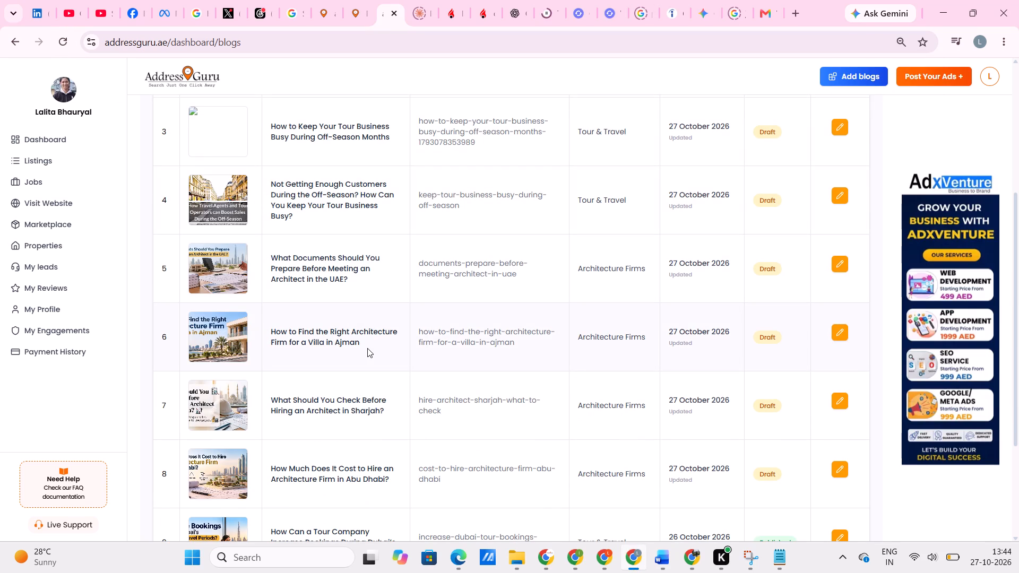
{"action": "scroll", "coordinate": [367, 348], "scroll_direction": "up", "scroll_amount": 3}
{"action": "left_click_drag", "start_coordinate": [321, 350], "coordinate": [268, 317]}
{"action": "key", "text": "ctrl+c"}
{"action": "key", "text": "ctrl+f"}
{"action": "key", "text": "ctrl+v"}
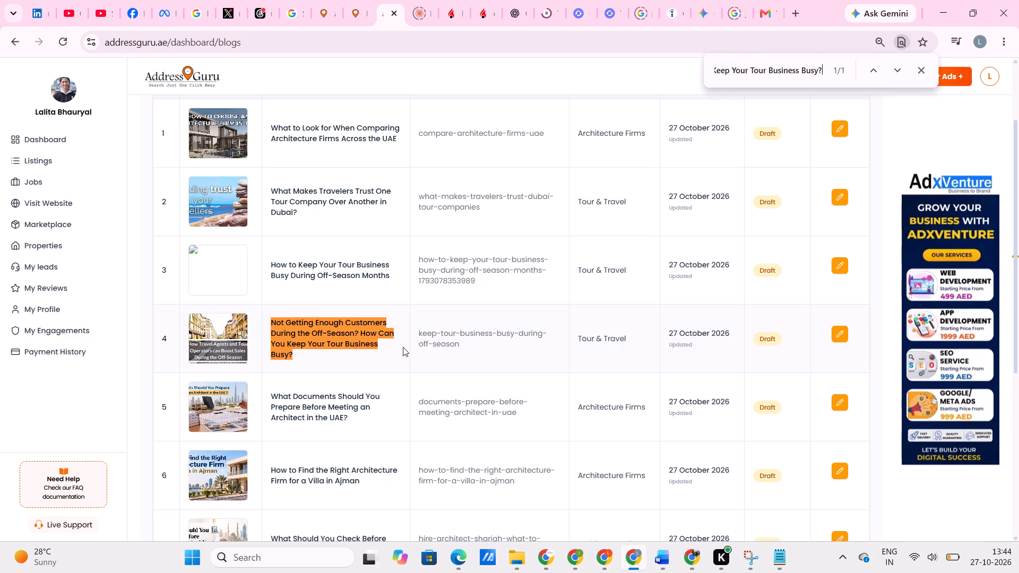
{"action": "left_click", "coordinate": [843, 335]}
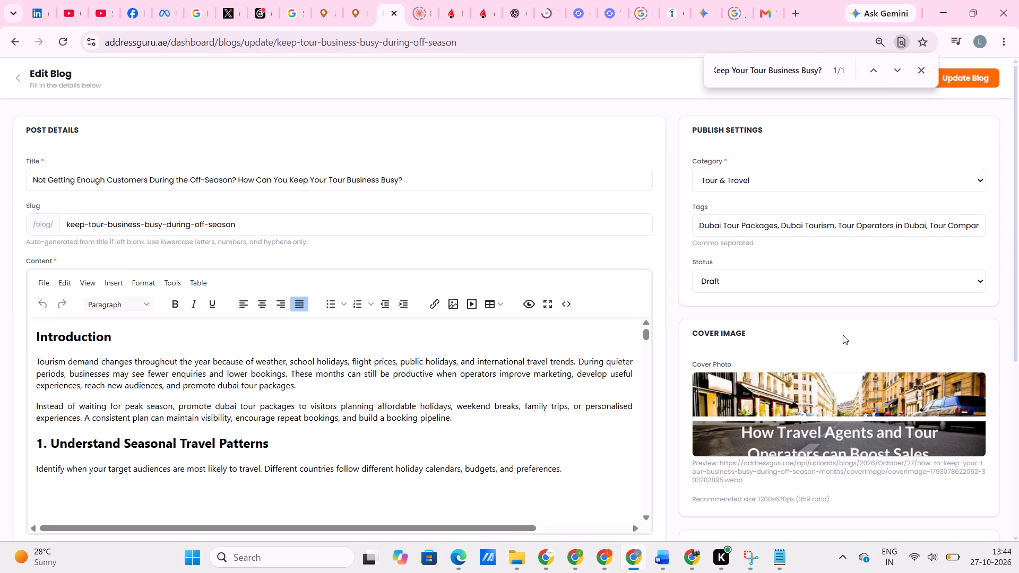
{"action": "scroll", "coordinate": [565, 337], "scroll_direction": "up", "scroll_amount": 1}
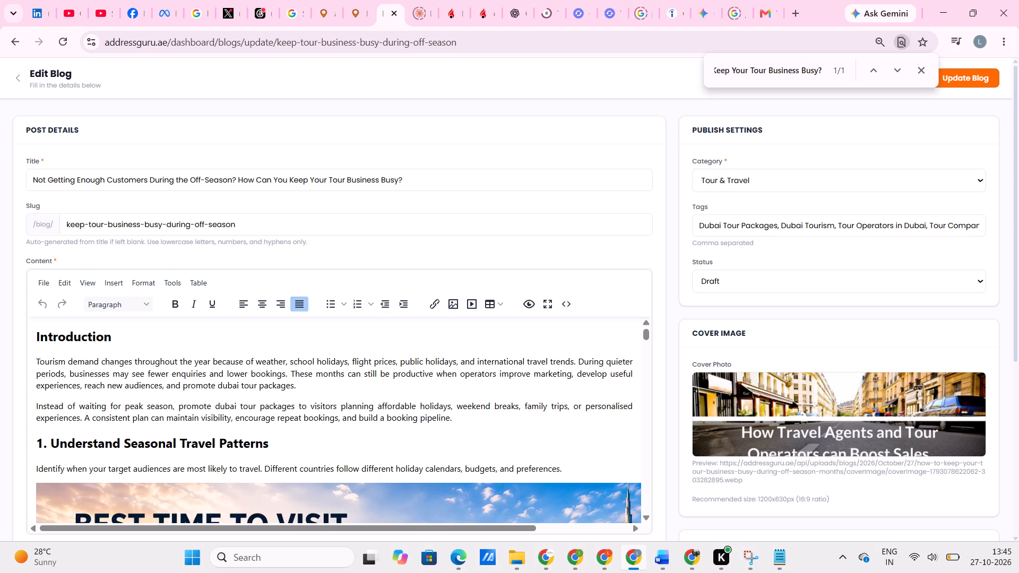
Change the post title to "How Can You Keep Your Tour Business Busy During the Off-Season?".
{"action": "left_click_drag", "start_coordinate": [150, 180], "coordinate": [231, 183]}
{"action": "left_click", "coordinate": [231, 183]}
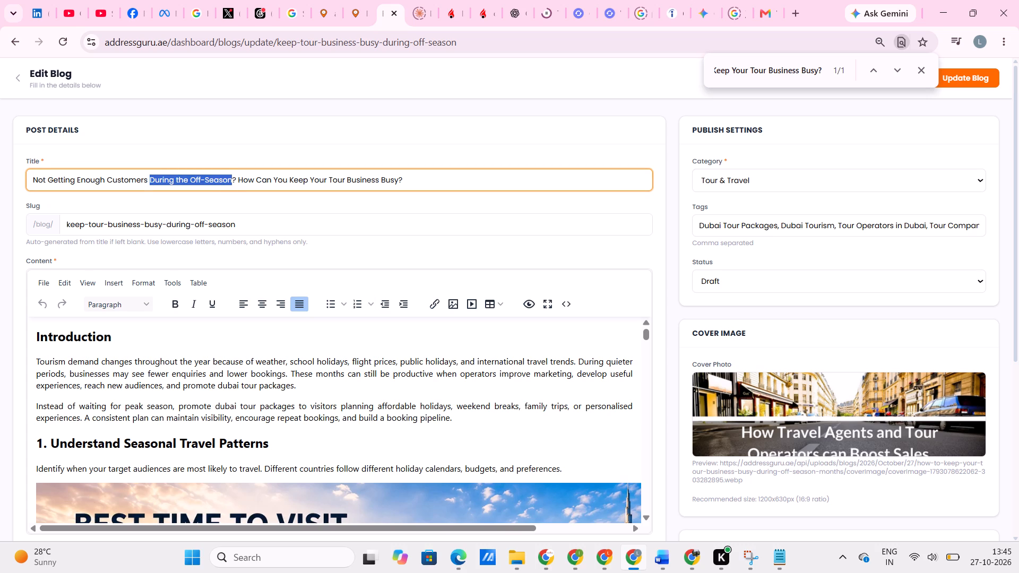
{"action": "key", "text": "ctrl+c"}
{"action": "left_click_drag", "start_coordinate": [237, 180], "coordinate": [192, 179]}
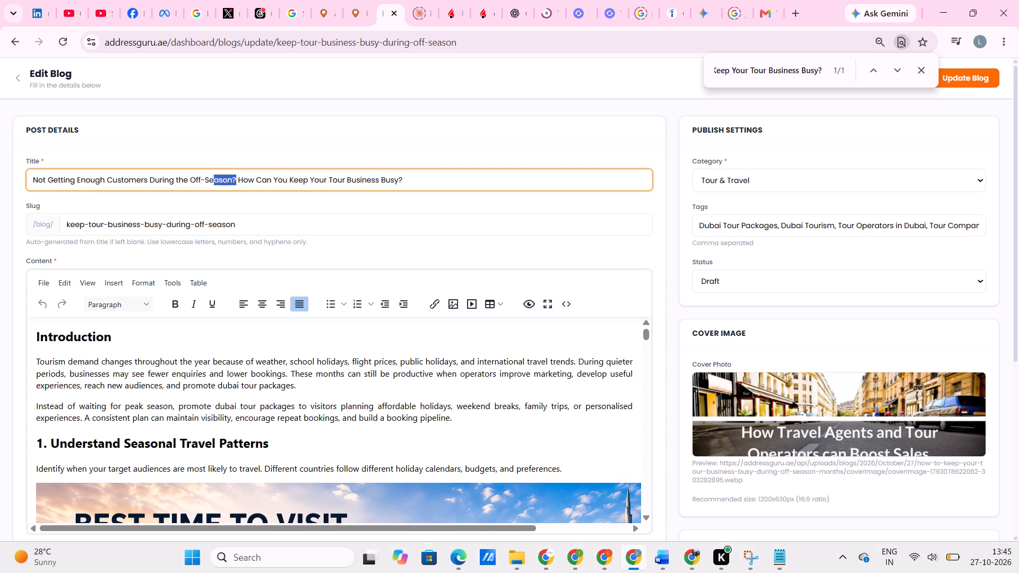
{"action": "left_click_drag", "start_coordinate": [192, 179], "coordinate": [21, 183]}
{"action": "key", "text": "BackSpace"}
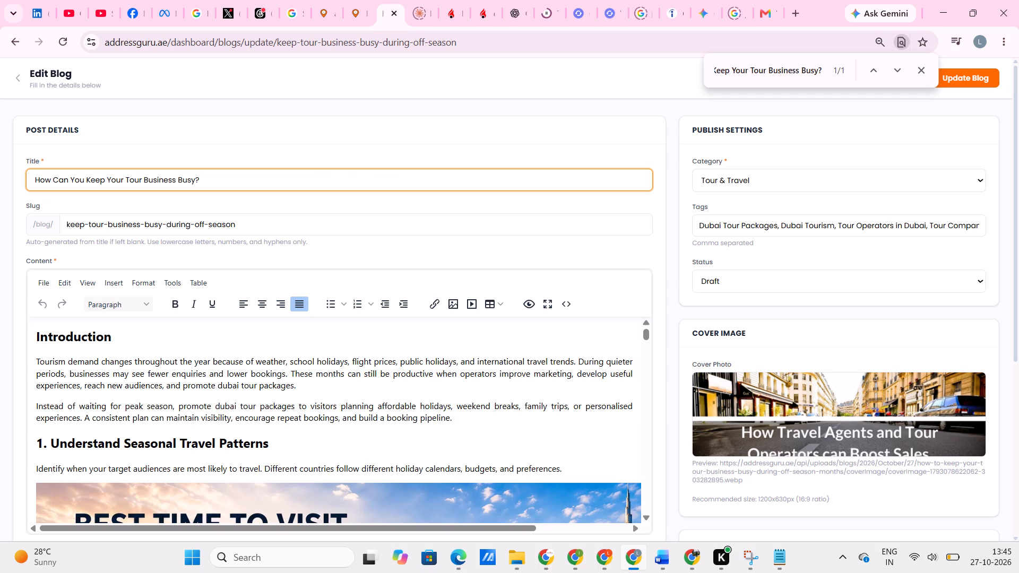
{"action": "key", "text": "Right"}
{"action": "key", "text": "BackSpace"}
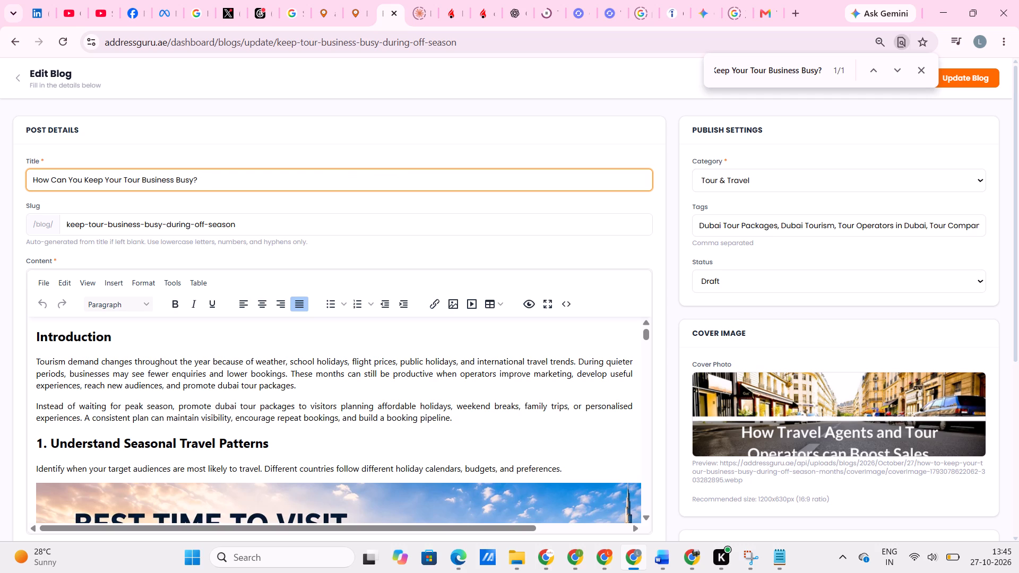
{"action": "left_click", "coordinate": [192, 178]}
{"action": "key", "text": "space"}
{"action": "key", "text": "ctrl+v"}
Review the post's title alongside its SEO title, meta description and SEO keywords, and close the page text search.
{"action": "scroll", "coordinate": [395, 235], "scroll_direction": "down", "scroll_amount": 7}
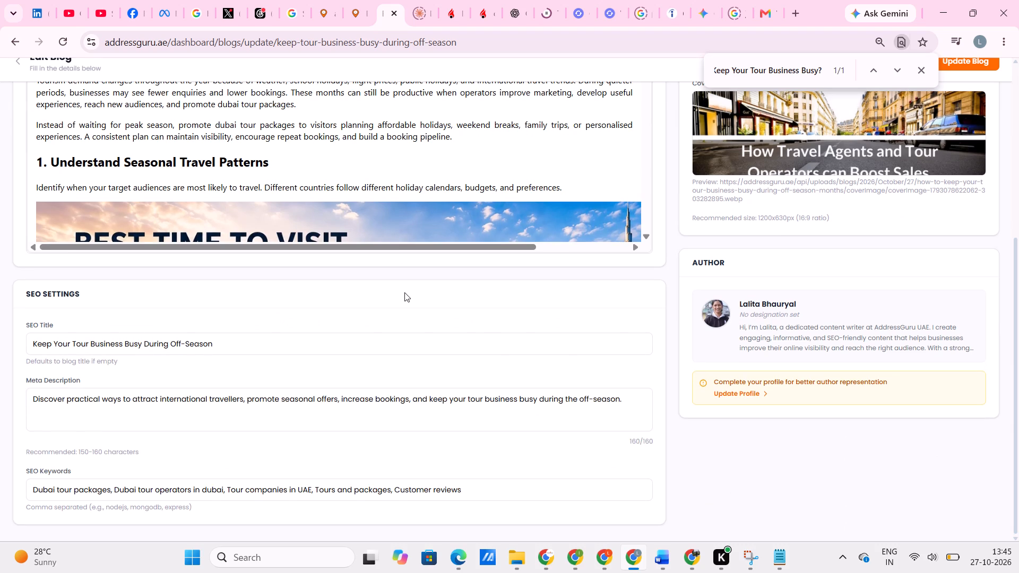
{"action": "left_click", "coordinate": [373, 338]}
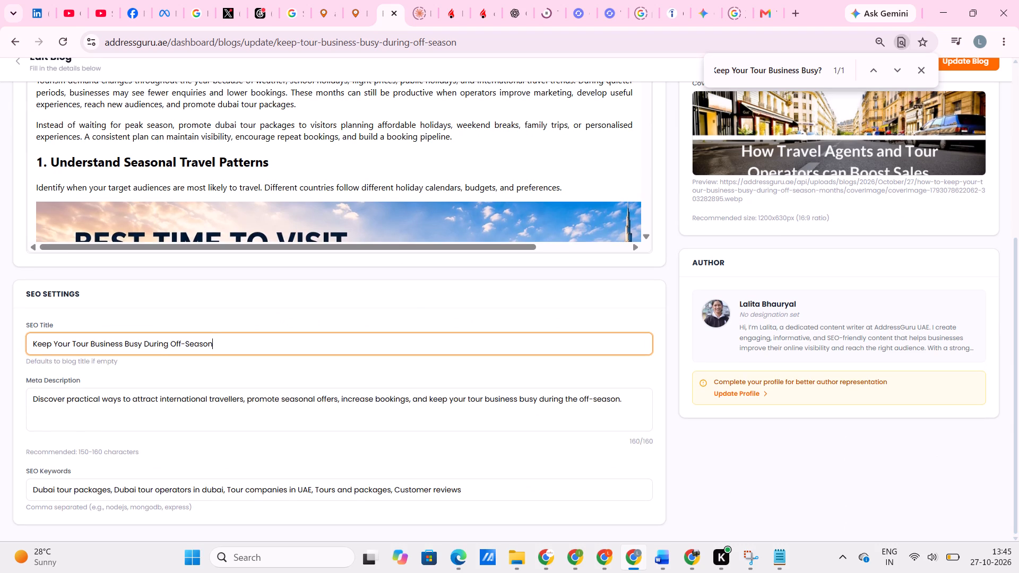
{"action": "key", "text": "ctrl+a"}
{"action": "scroll", "coordinate": [373, 338], "scroll_direction": "up", "scroll_amount": 5}
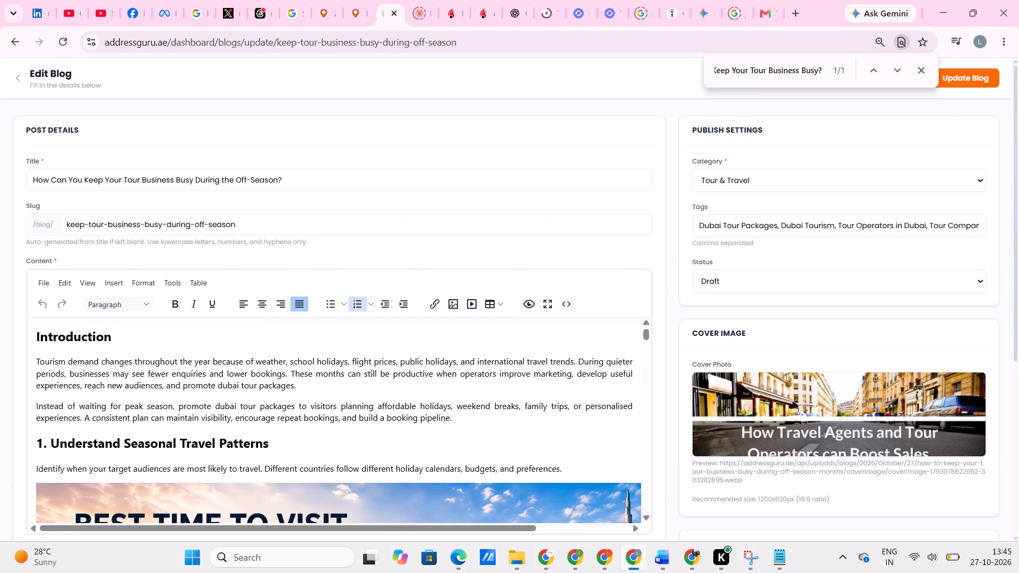
{"action": "left_click", "coordinate": [289, 188]}
{"action": "key", "text": "ctrl+a"}
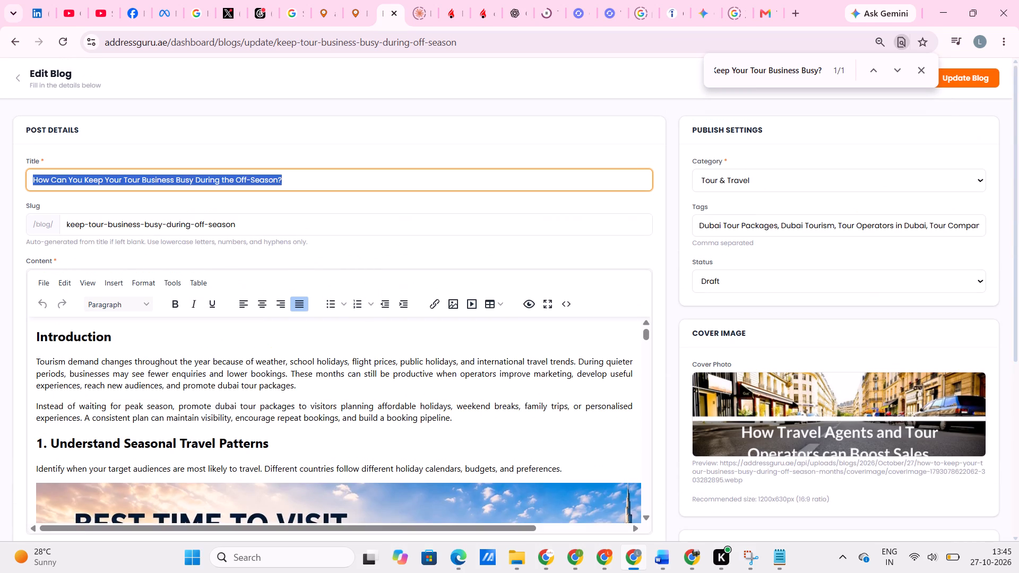
{"action": "left_click", "coordinate": [289, 188]}
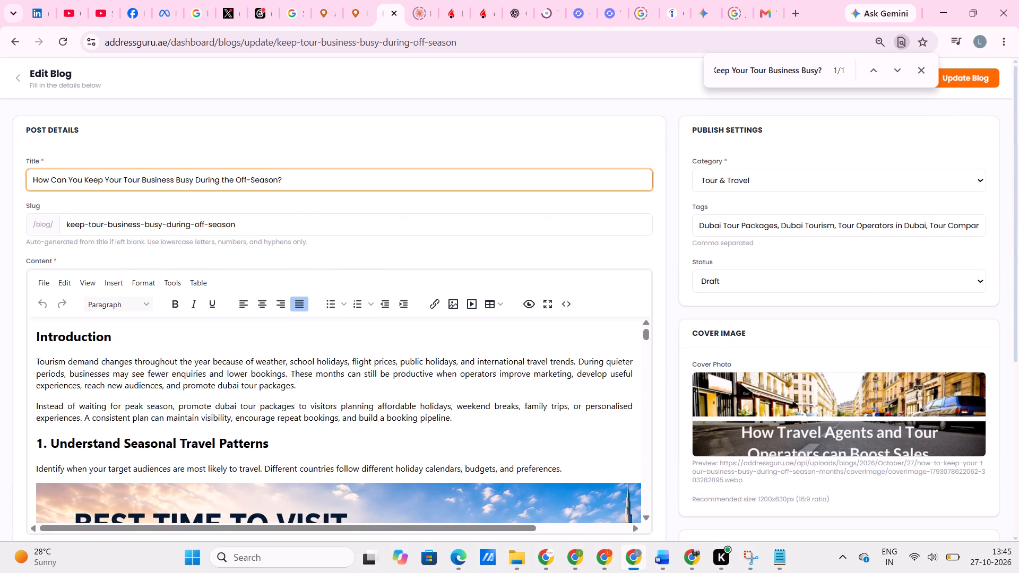
{"action": "scroll", "coordinate": [309, 222], "scroll_direction": "down", "scroll_amount": 2}
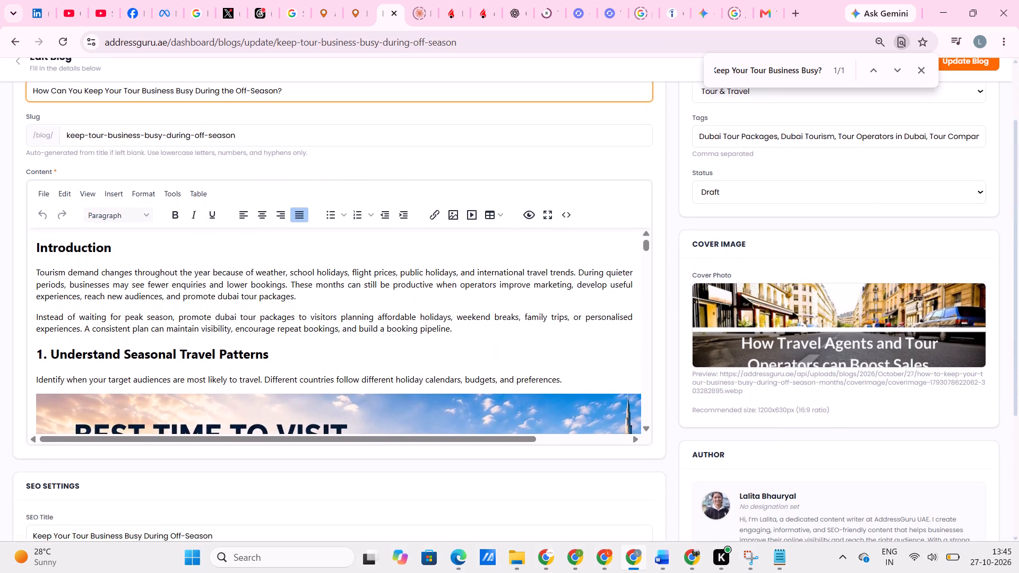
{"action": "scroll", "coordinate": [309, 222], "scroll_direction": "down", "scroll_amount": 2}
{"action": "scroll", "coordinate": [309, 222], "scroll_direction": "left", "scroll_amount": 1}
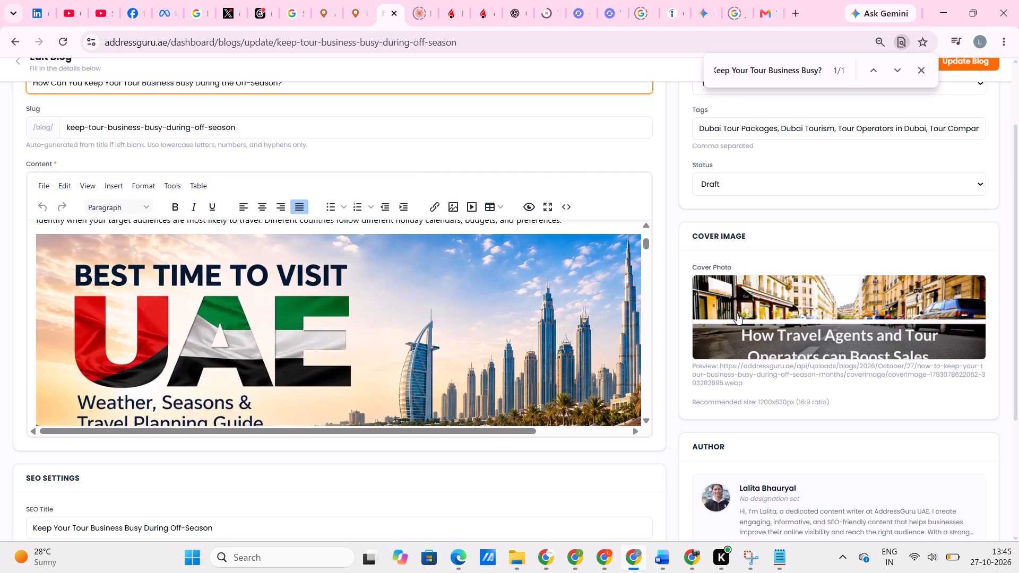
{"action": "scroll", "coordinate": [737, 313], "scroll_direction": "left", "scroll_amount": 1}
{"action": "scroll", "coordinate": [737, 313], "scroll_direction": "down", "scroll_amount": 3}
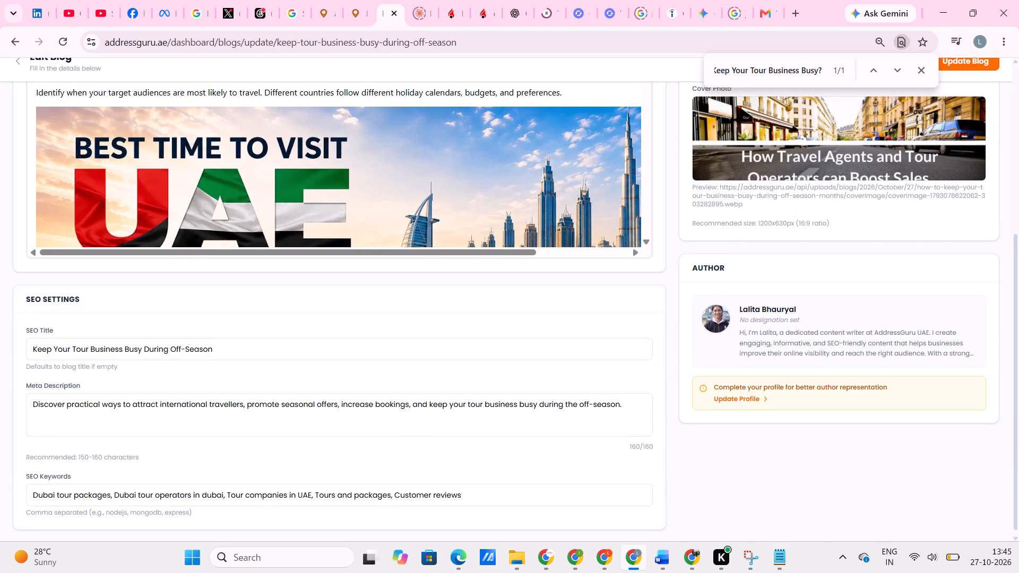
{"action": "scroll", "coordinate": [614, 392], "scroll_direction": "up", "scroll_amount": 6}
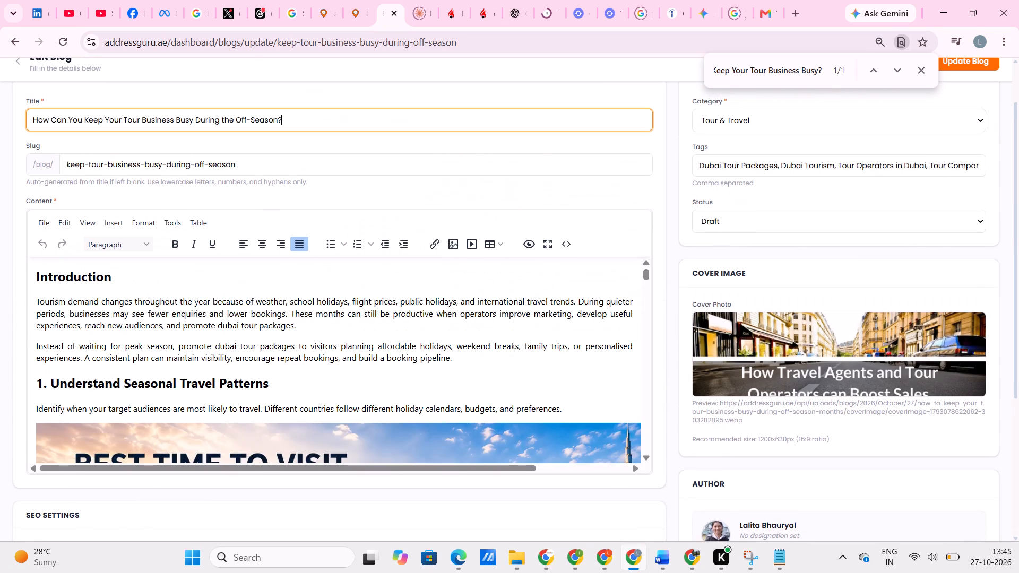
{"action": "left_click", "coordinate": [917, 71]}
Delete the "Introduction" heading so the content starts with the paragraph on tourism demand.
{"action": "left_click_drag", "start_coordinate": [137, 289], "coordinate": [0, 284]}
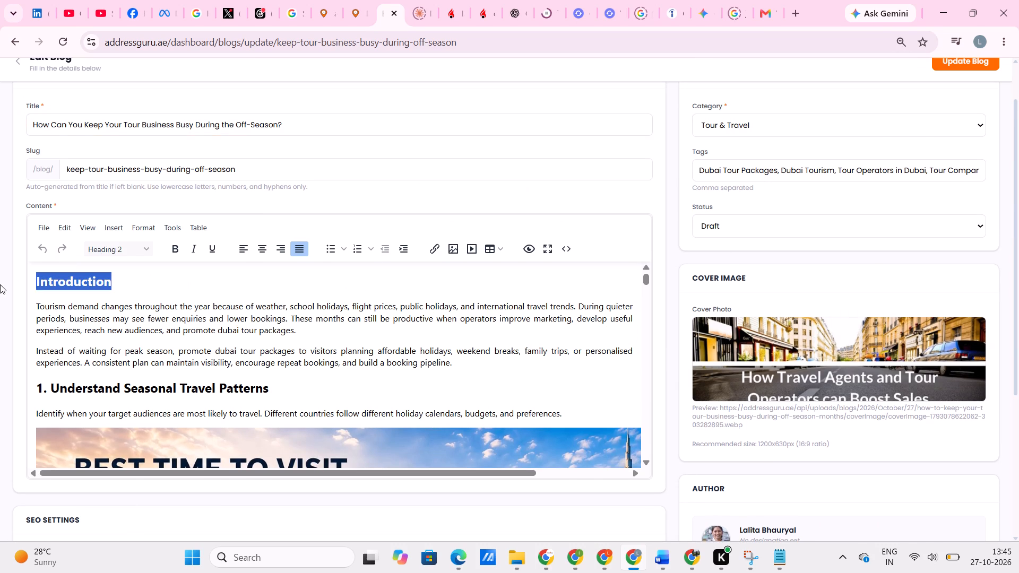
{"action": "key", "text": "BackSpace"}
{"action": "key", "text": "Down"}
{"action": "key", "text": "BackSpace"}
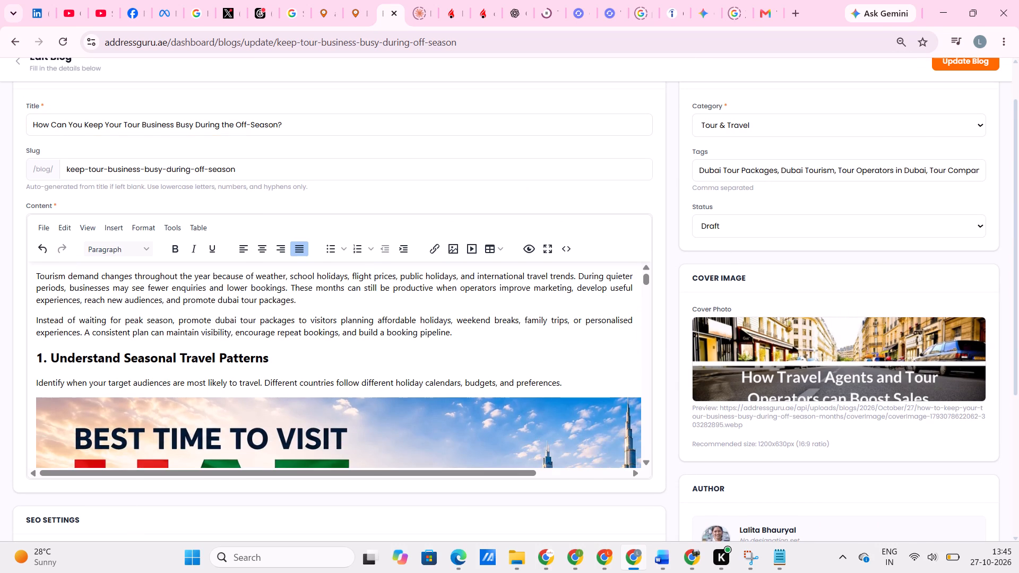
{"action": "key", "text": "BackSpace"}
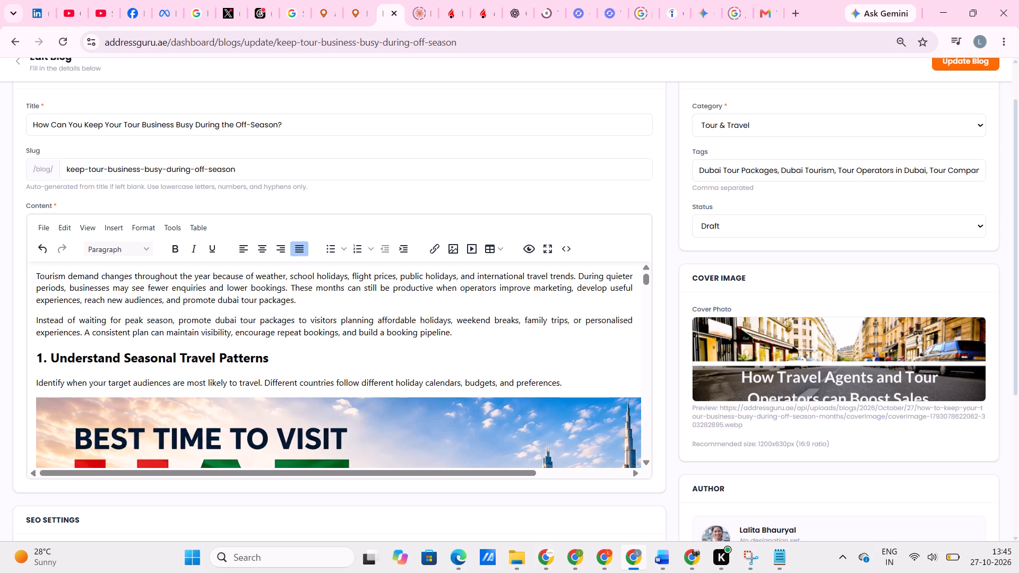
Make the phrases "During quieter periods," and "lower bookings" bold in the opening paragraph.
{"action": "left_click", "coordinate": [605, 273]}
{"action": "left_click_drag", "start_coordinate": [577, 273], "coordinate": [251, 300]}
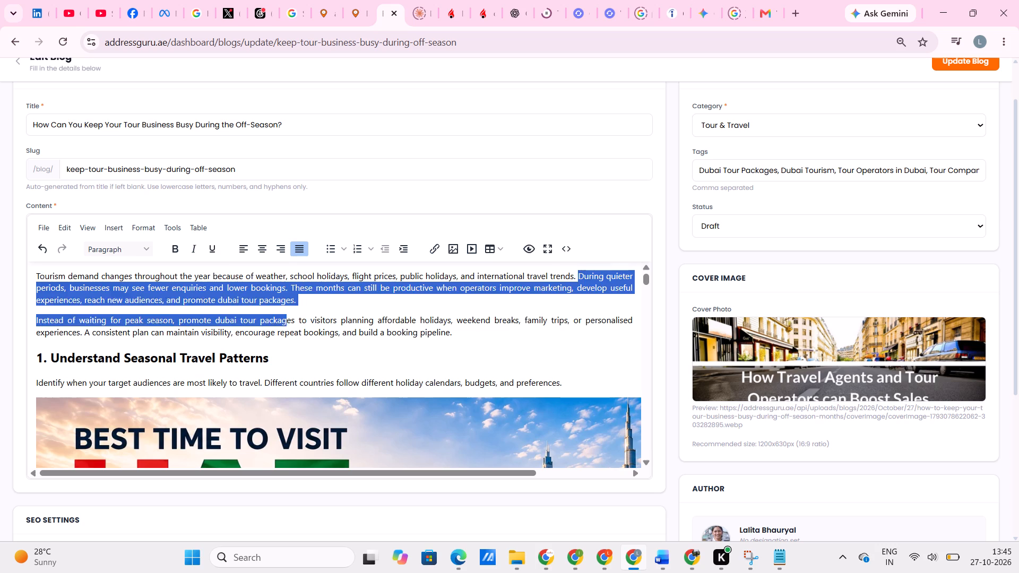
{"action": "left_click_drag", "start_coordinate": [251, 300], "coordinate": [66, 285]}
{"action": "left_click", "coordinate": [66, 285]}
{"action": "key", "text": "ctrl+b"}
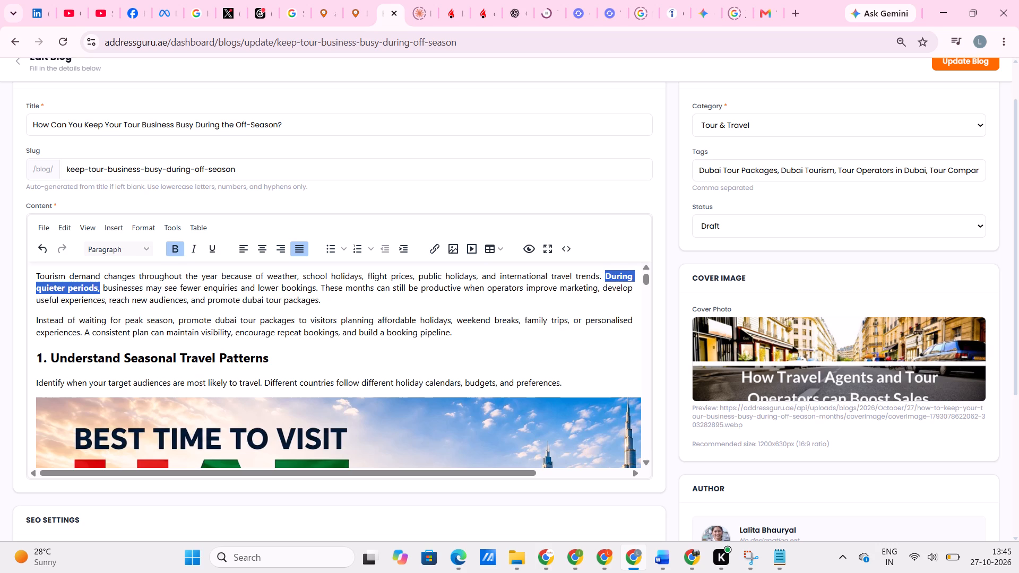
{"action": "left_click", "coordinate": [139, 290]}
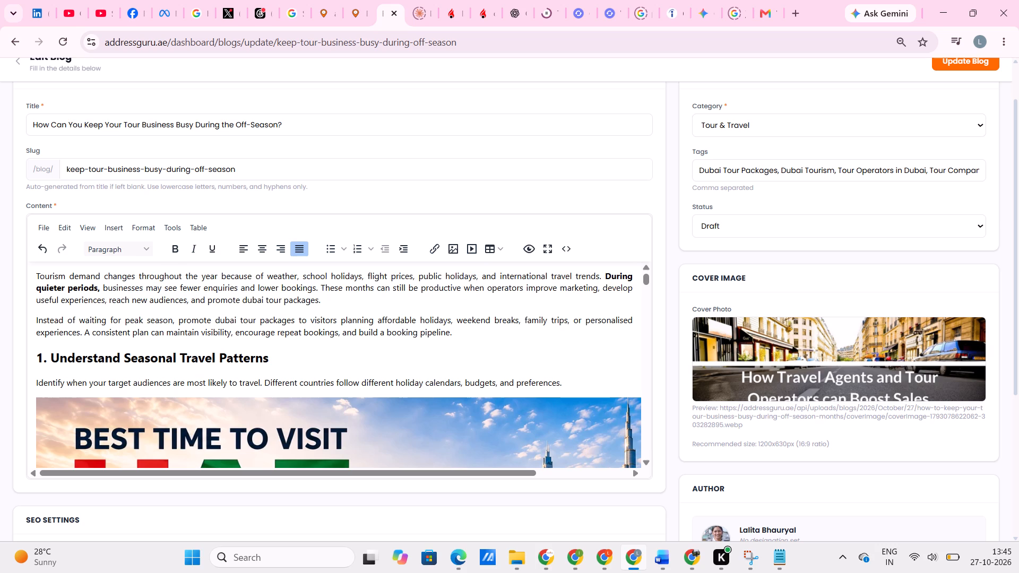
{"action": "left_click_drag", "start_coordinate": [255, 288], "coordinate": [317, 285]}
{"action": "key", "text": "ctrl+b"}
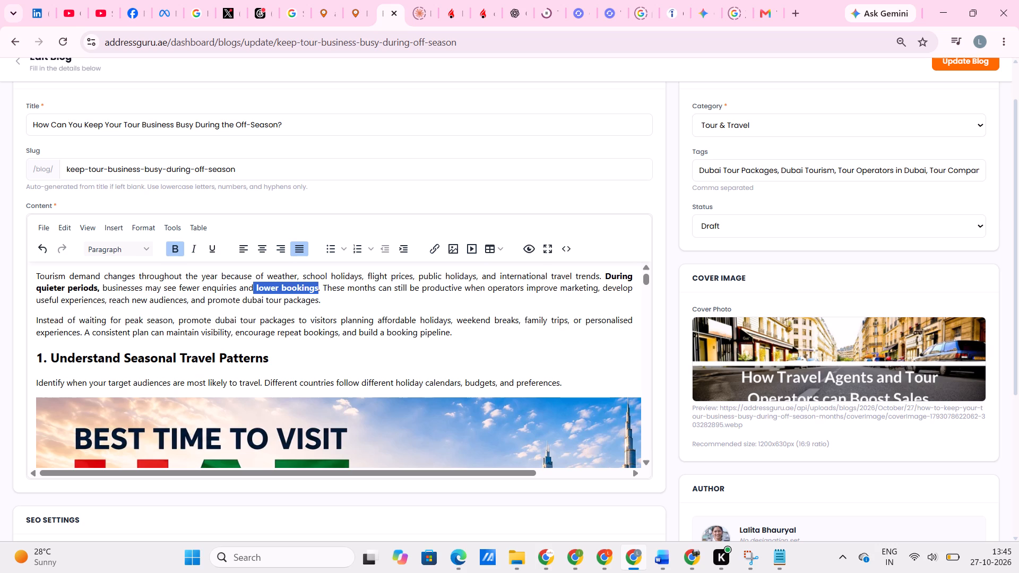
{"action": "left_click", "coordinate": [331, 290]}
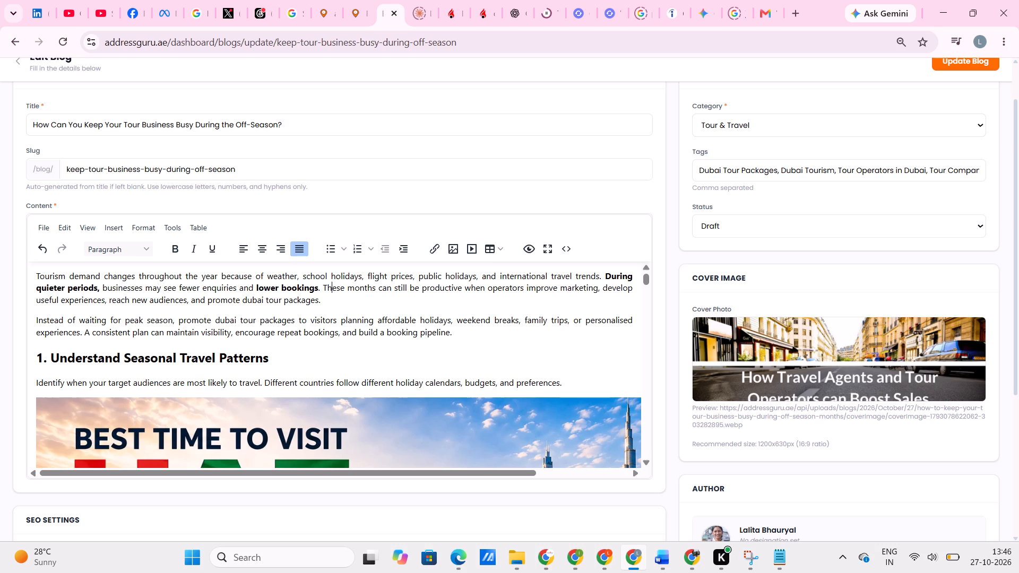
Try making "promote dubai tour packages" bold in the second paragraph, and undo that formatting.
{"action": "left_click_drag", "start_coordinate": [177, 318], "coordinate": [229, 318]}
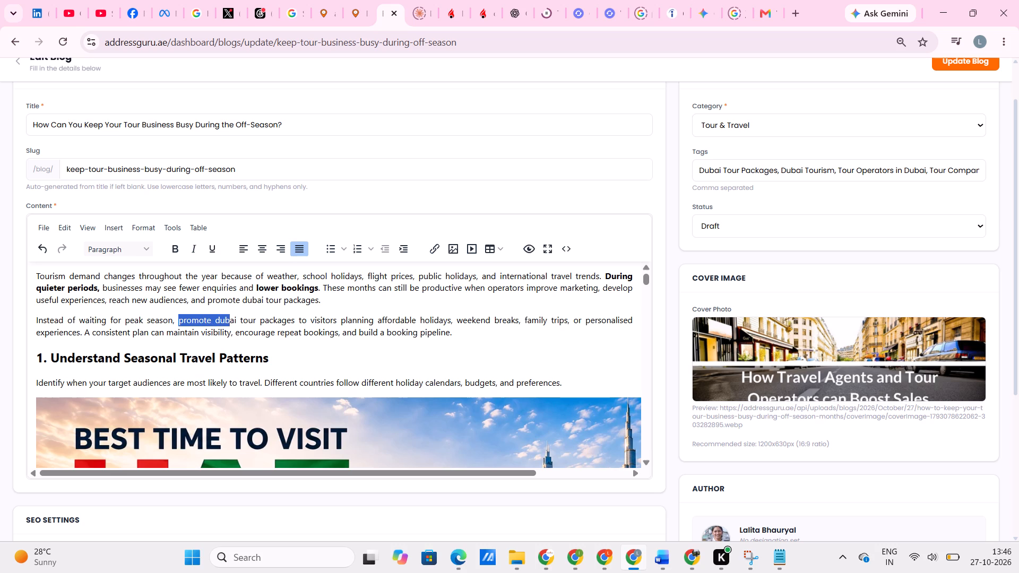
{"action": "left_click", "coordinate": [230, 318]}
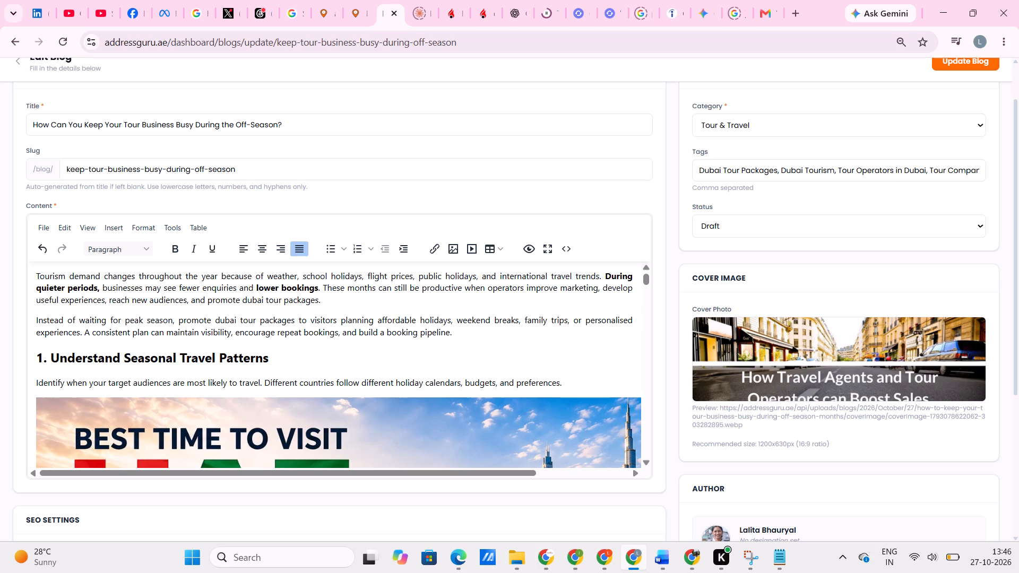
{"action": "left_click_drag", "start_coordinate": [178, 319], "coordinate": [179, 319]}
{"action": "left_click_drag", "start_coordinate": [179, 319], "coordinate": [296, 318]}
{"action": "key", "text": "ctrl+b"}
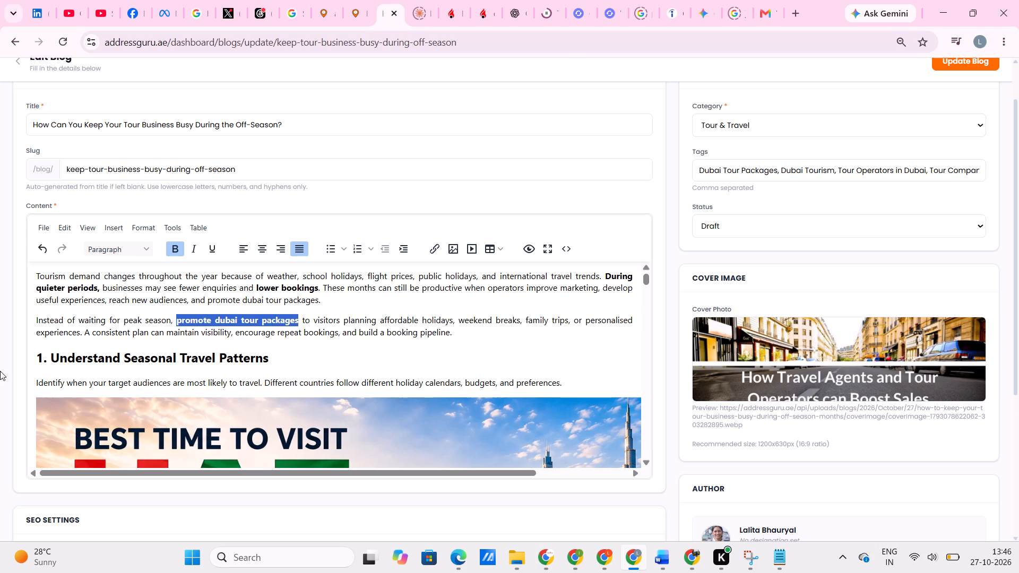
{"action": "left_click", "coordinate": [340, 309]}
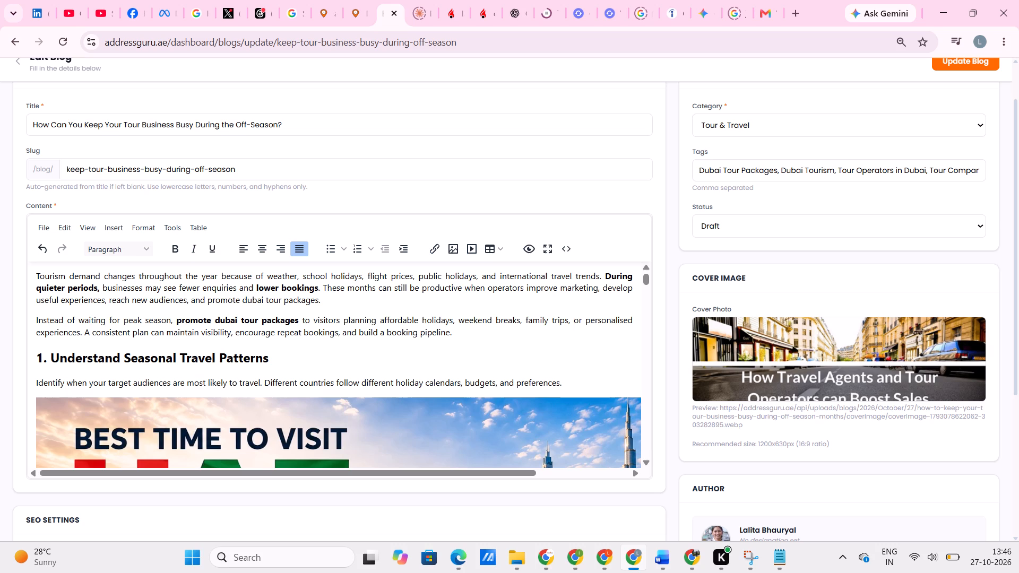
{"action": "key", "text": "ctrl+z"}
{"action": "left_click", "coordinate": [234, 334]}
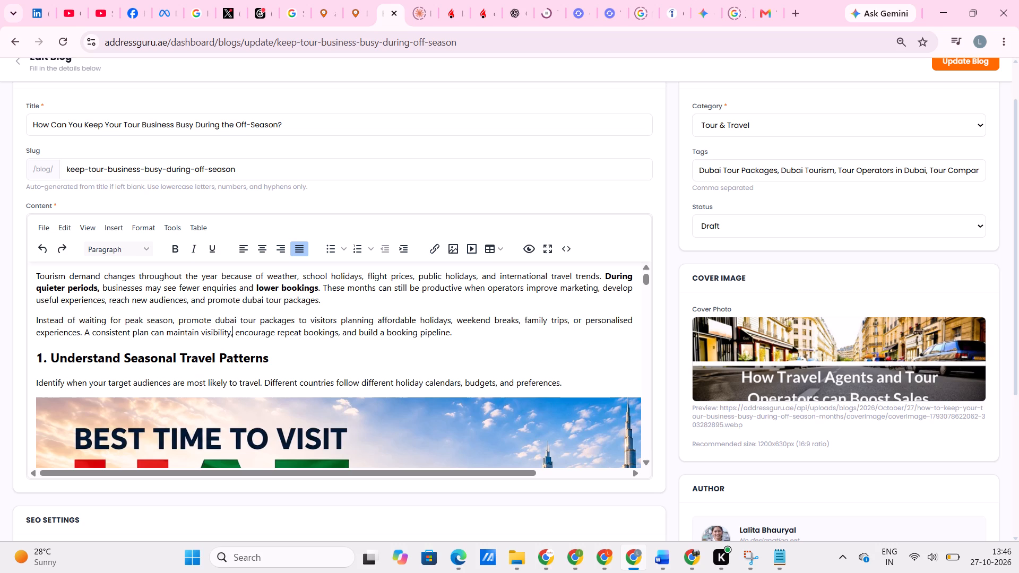
Make "when your target audiences are most likely to travel" bold under the heading "1. Understand Seasonal Travel Patterns".
{"action": "left_click", "coordinate": [146, 351]}
{"action": "scroll", "coordinate": [219, 355], "scroll_direction": "down", "scroll_amount": 1}
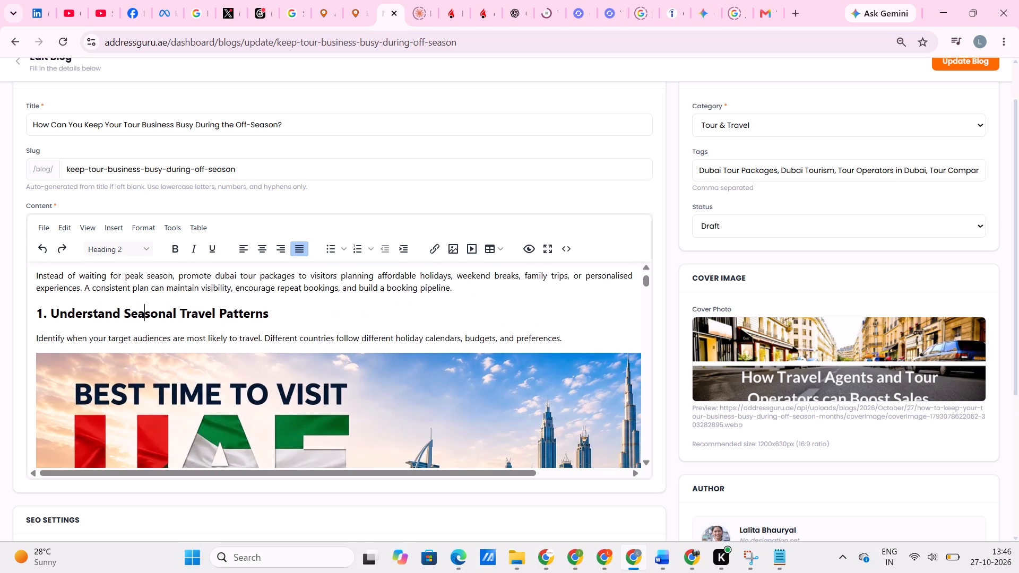
{"action": "scroll", "coordinate": [289, 355], "scroll_direction": "down", "scroll_amount": 2}
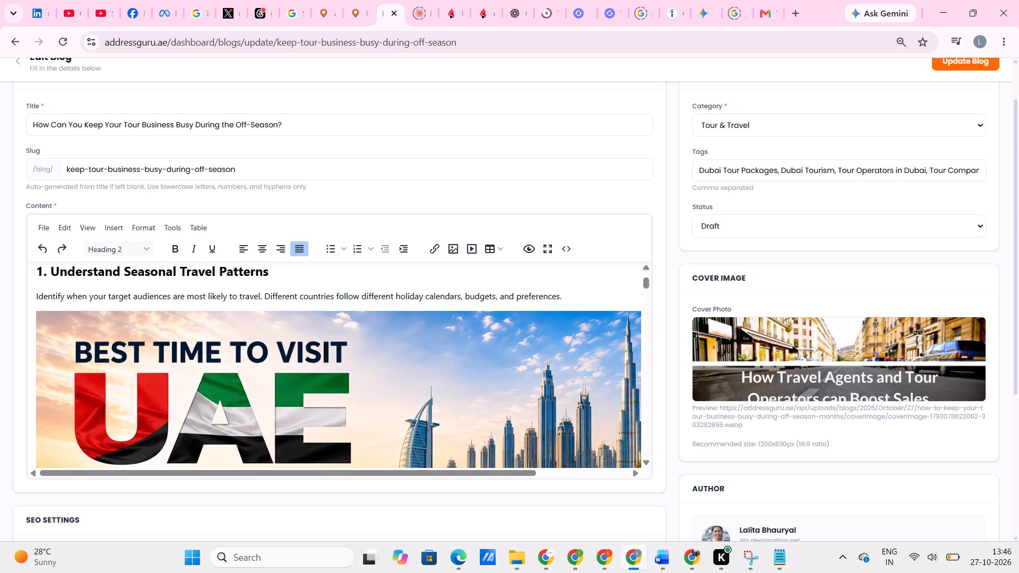
{"action": "left_click_drag", "start_coordinate": [66, 295], "coordinate": [212, 298]}
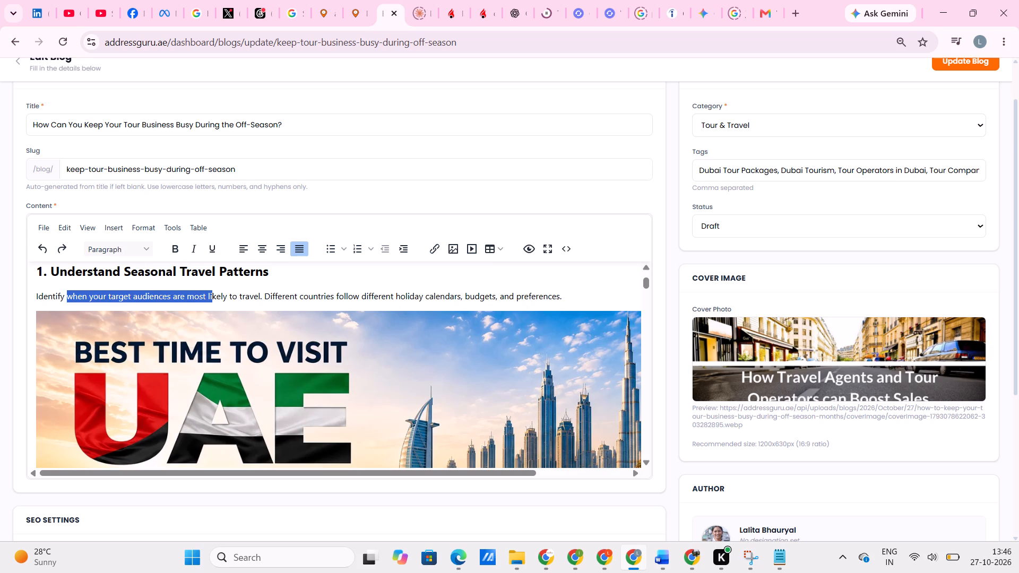
{"action": "left_click_drag", "start_coordinate": [212, 298], "coordinate": [260, 298]}
{"action": "left_click", "coordinate": [260, 298], "text": "ctrl"}
{"action": "key", "text": "ctrl+b"}
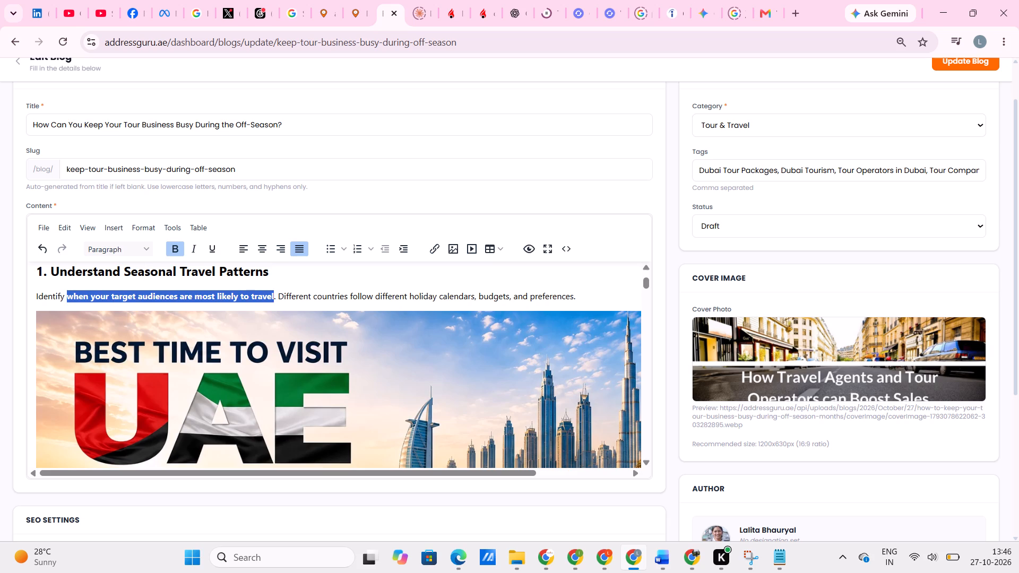
{"action": "left_click", "coordinate": [260, 298]}
{"action": "left_click", "coordinate": [393, 298]}
Shrink the "Best Time to Visit UAE" image proportionally so its full width fits inside the content area.
{"action": "scroll", "coordinate": [425, 331], "scroll_direction": "down", "scroll_amount": 1}
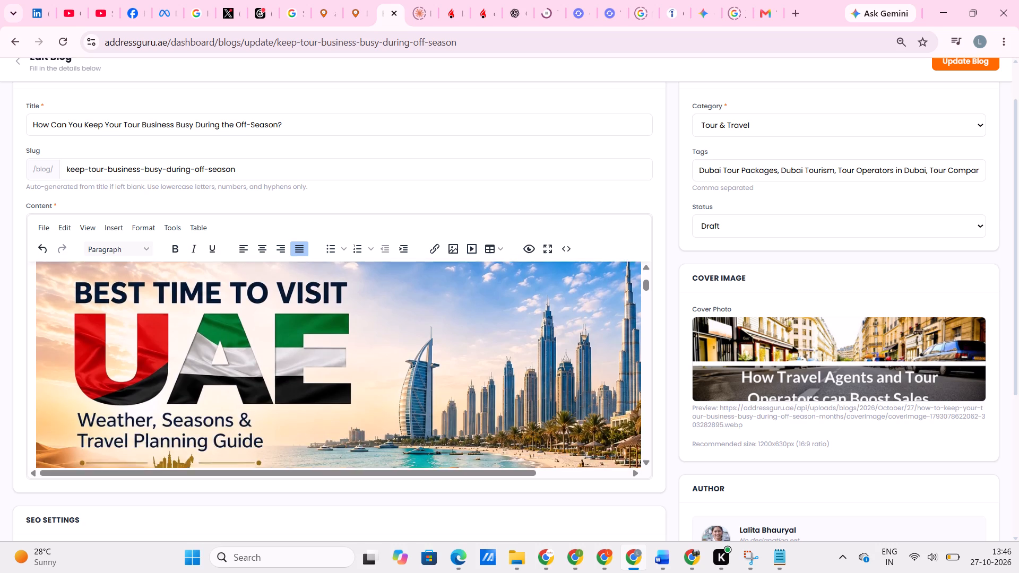
{"action": "scroll", "coordinate": [435, 348], "scroll_direction": "down", "scroll_amount": 4}
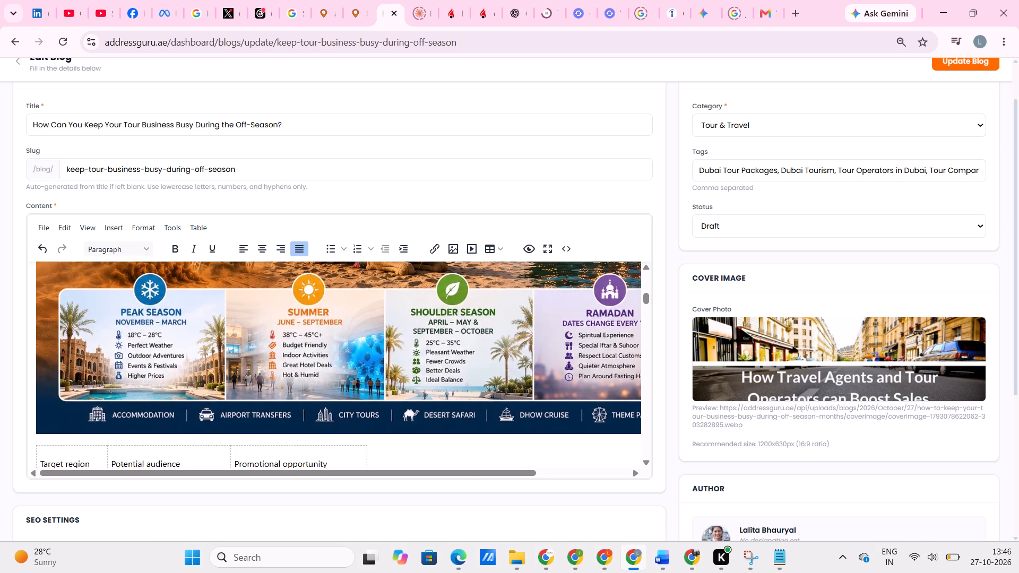
{"action": "scroll", "coordinate": [483, 382], "scroll_direction": "down", "scroll_amount": 2}
{"action": "left_click", "coordinate": [480, 352]}
{"action": "scroll", "coordinate": [543, 385], "scroll_direction": "left", "scroll_amount": 6}
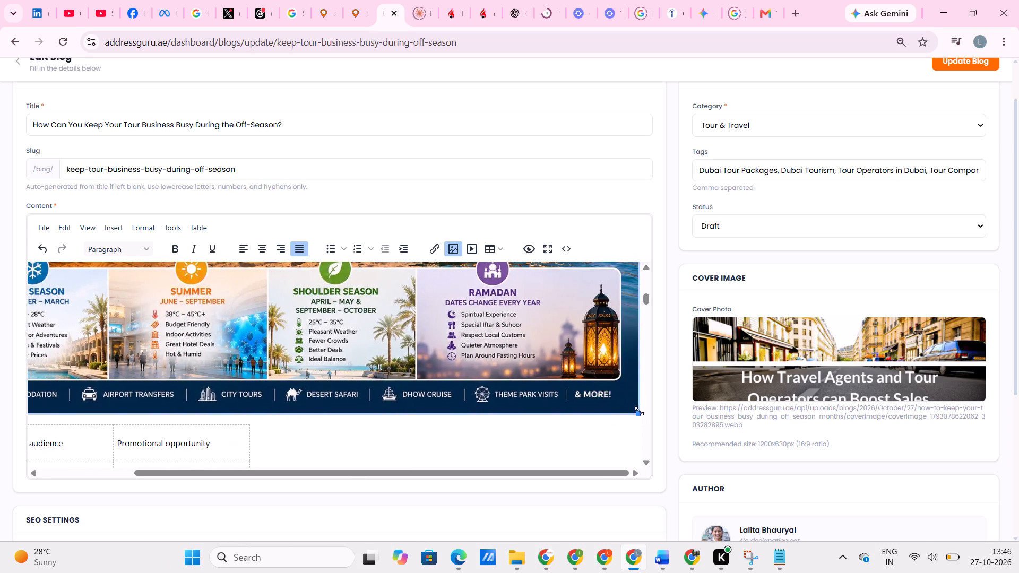
{"action": "left_click_drag", "start_coordinate": [640, 410], "coordinate": [334, 364]}
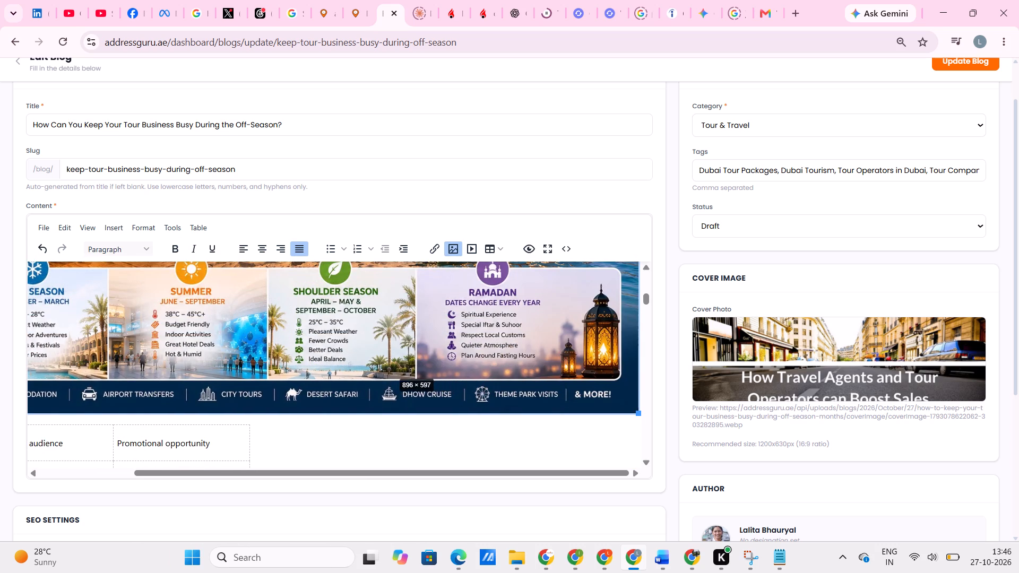
{"action": "left_click_drag", "start_coordinate": [334, 364], "coordinate": [306, 368]}
{"action": "scroll", "coordinate": [326, 370], "scroll_direction": "right", "scroll_amount": 7}
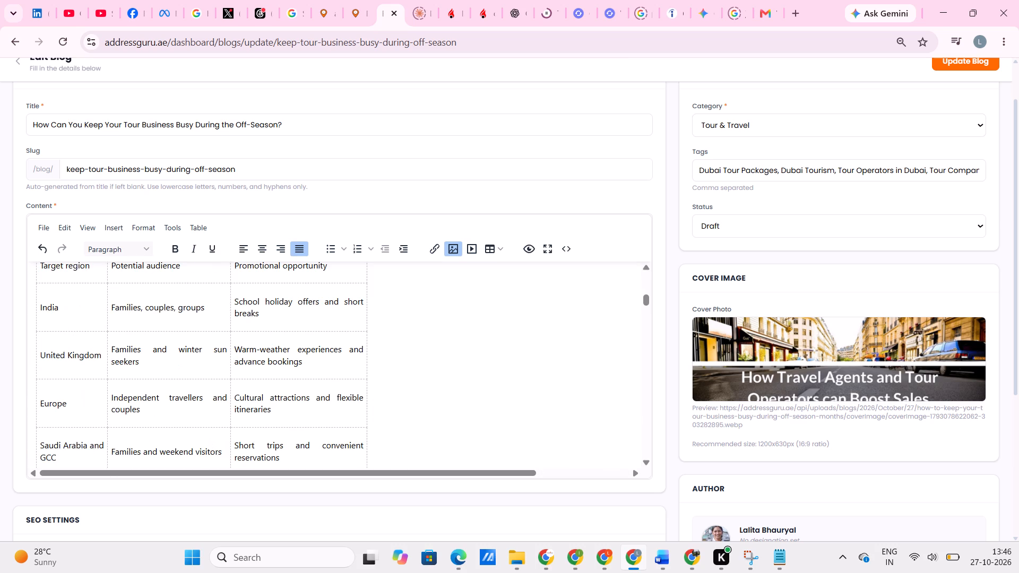
{"action": "scroll", "coordinate": [381, 378], "scroll_direction": "up", "scroll_amount": 4}
{"action": "scroll", "coordinate": [456, 390], "scroll_direction": "down", "scroll_amount": 1}
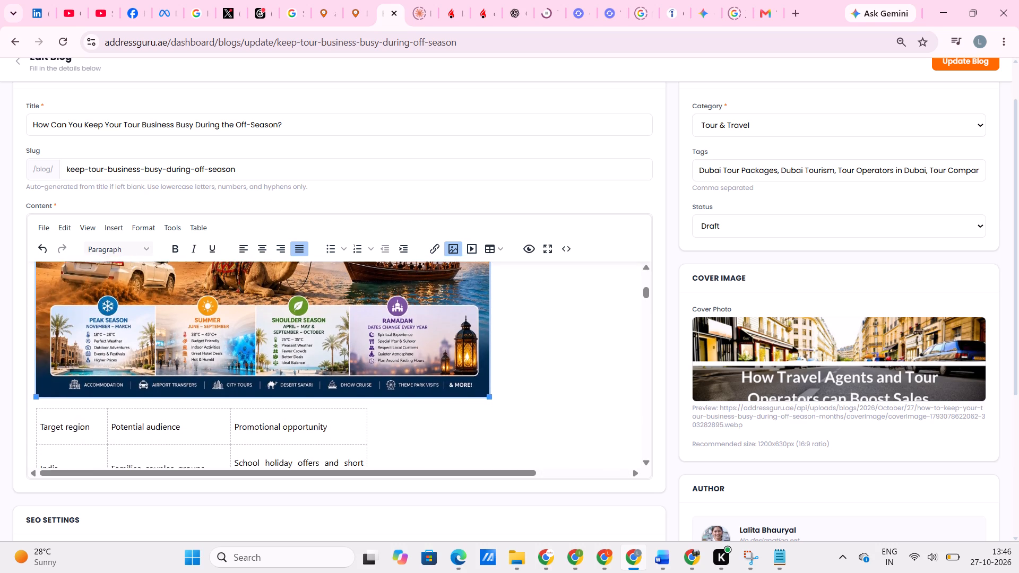
{"action": "scroll", "coordinate": [453, 389], "scroll_direction": "down", "scroll_amount": 1}
{"action": "scroll", "coordinate": [453, 389], "scroll_direction": "up", "scroll_amount": 4}
{"action": "scroll", "coordinate": [453, 389], "scroll_direction": "down", "scroll_amount": 2}
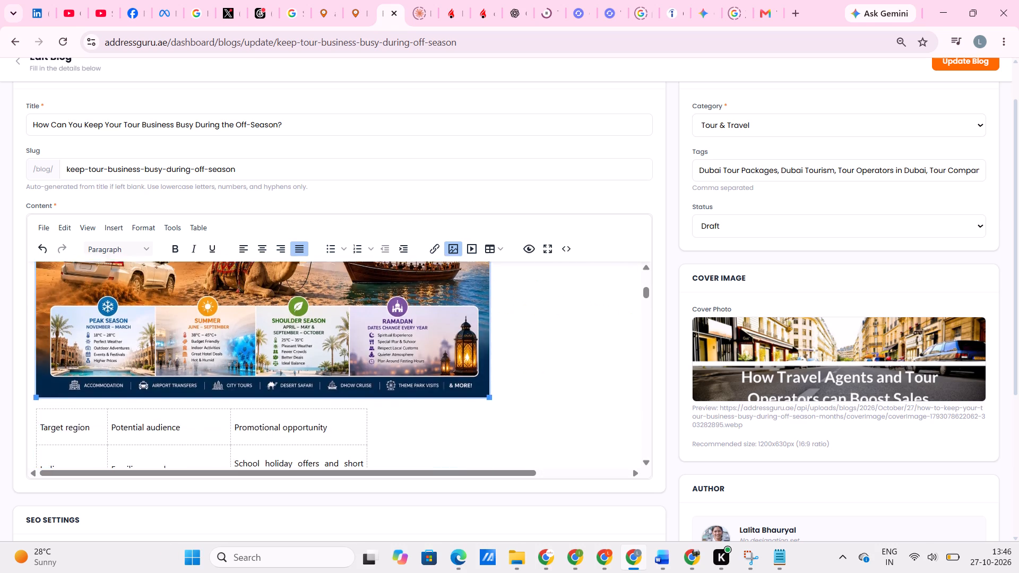
{"action": "scroll", "coordinate": [453, 389], "scroll_direction": "down", "scroll_amount": 7}
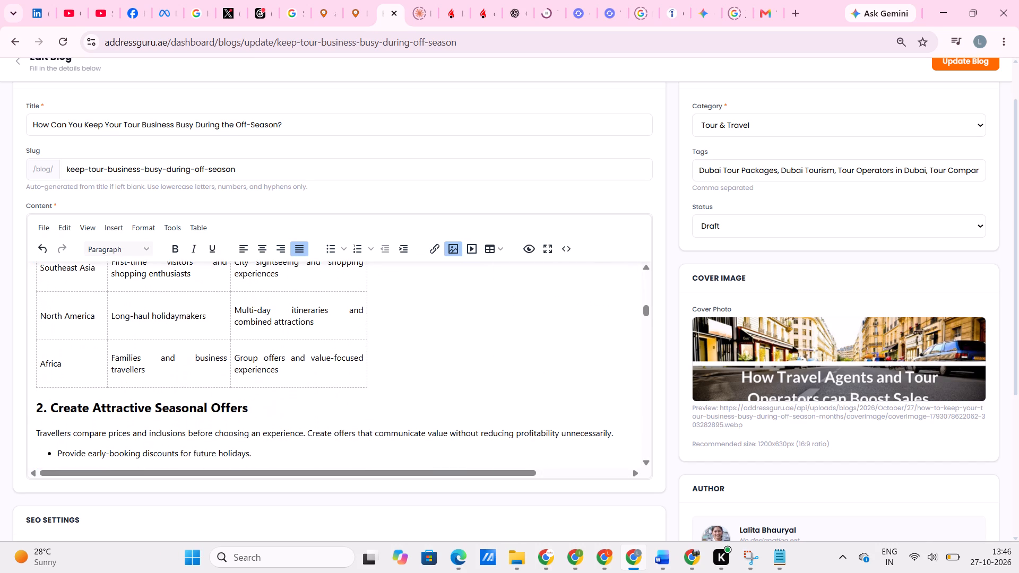
Widen the target region table above the heading "2. Create Attractive Seasonal Offers" so each cell's text fits on one line.
{"action": "left_click_drag", "start_coordinate": [366, 314], "coordinate": [552, 337]}
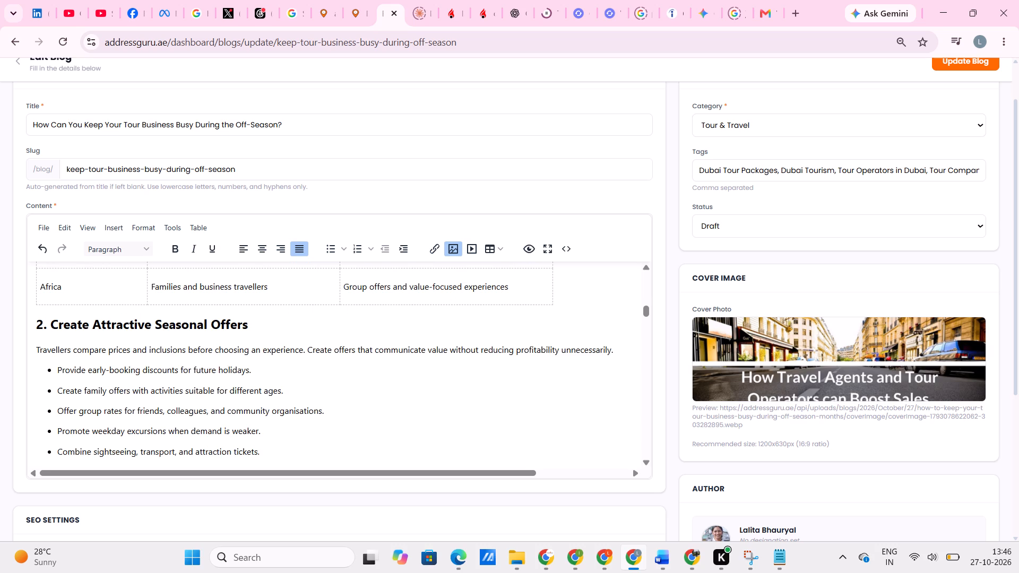
{"action": "scroll", "coordinate": [482, 357], "scroll_direction": "up", "scroll_amount": 4}
{"action": "scroll", "coordinate": [424, 385], "scroll_direction": "down", "scroll_amount": 4}
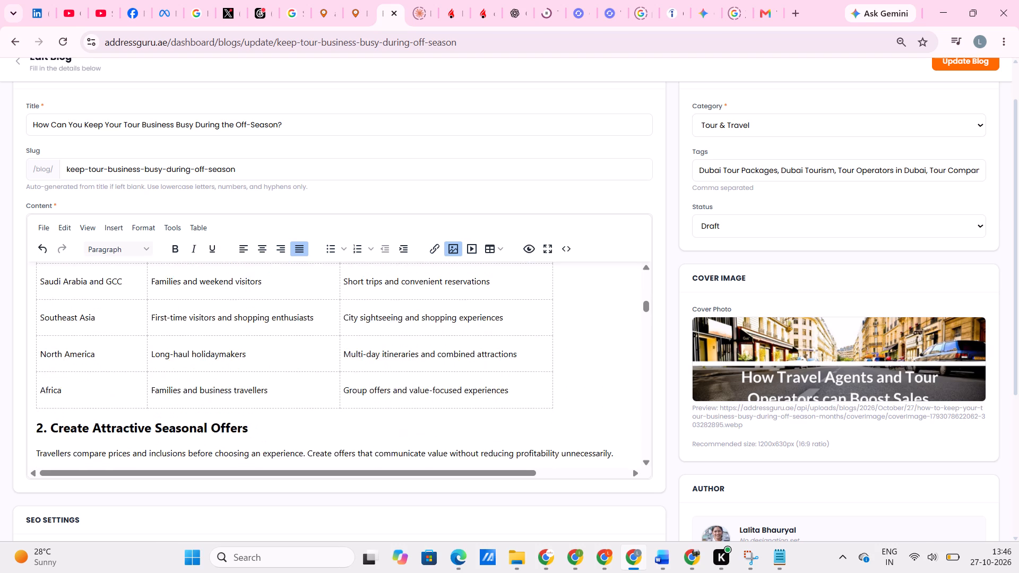
{"action": "scroll", "coordinate": [393, 392], "scroll_direction": "down", "scroll_amount": 2}
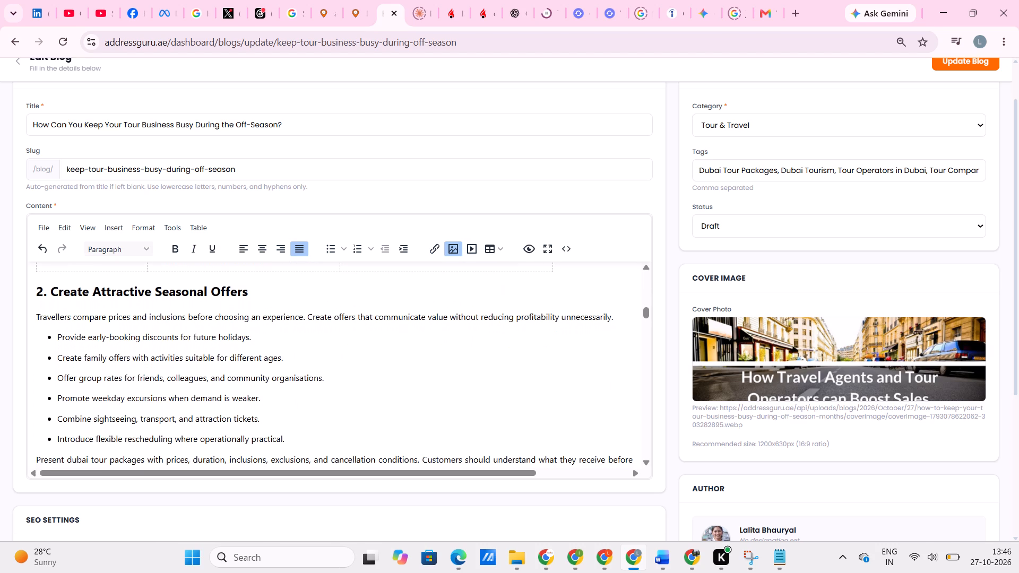
Make the header row "Target region", "Potential audience" and "Promotional opportunity" bold in the target region table.
{"action": "scroll", "coordinate": [195, 360], "scroll_direction": "up", "scroll_amount": 4}
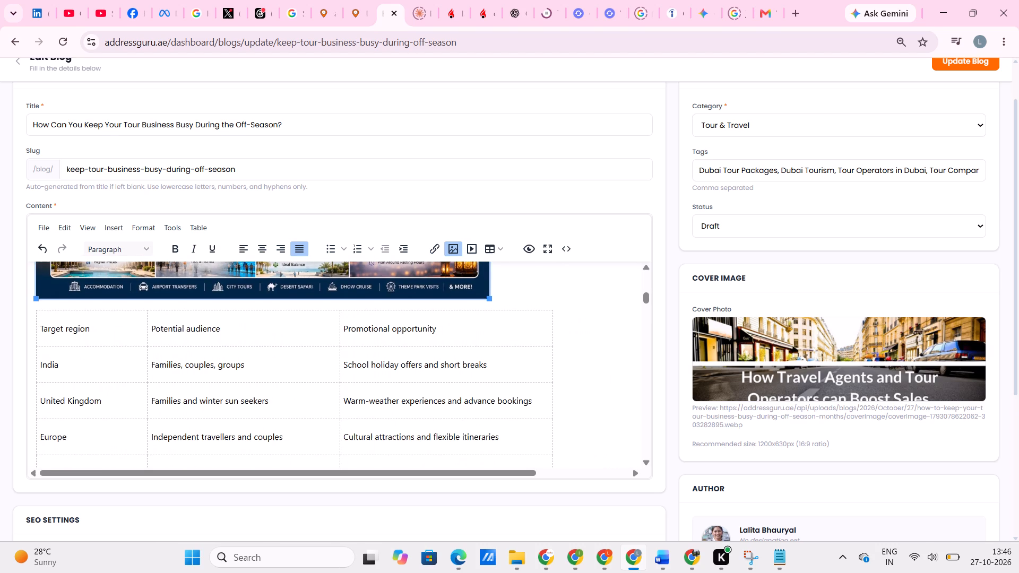
{"action": "left_click_drag", "start_coordinate": [89, 324], "coordinate": [391, 333]}
{"action": "key", "text": "ctrl+b"}
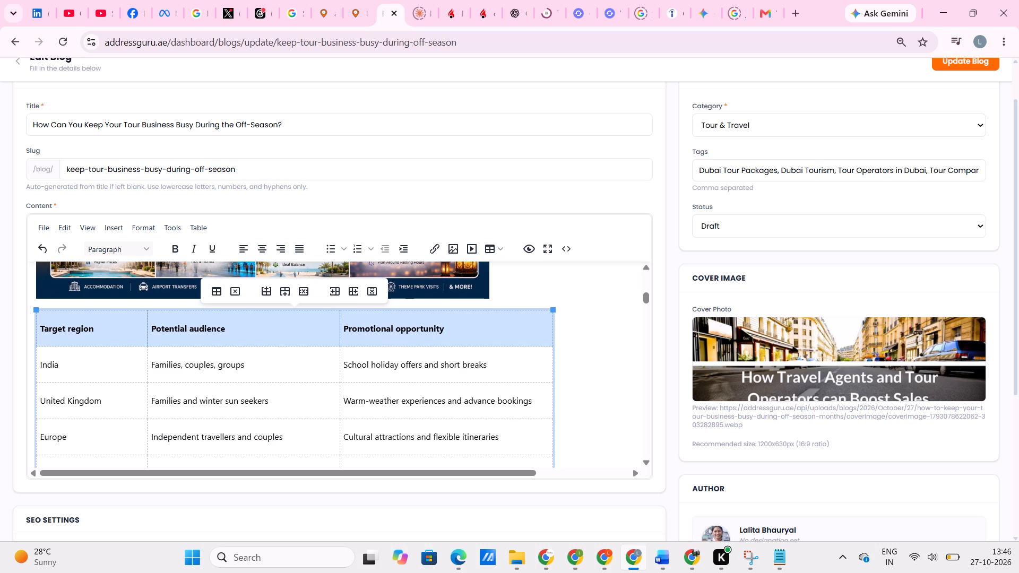
{"action": "left_click", "coordinate": [411, 367]}
Make "offers that communicate value" bold in the paragraph under the heading "2. Create Attractive Seasonal Offers".
{"action": "scroll", "coordinate": [411, 367], "scroll_direction": "down", "scroll_amount": 5}
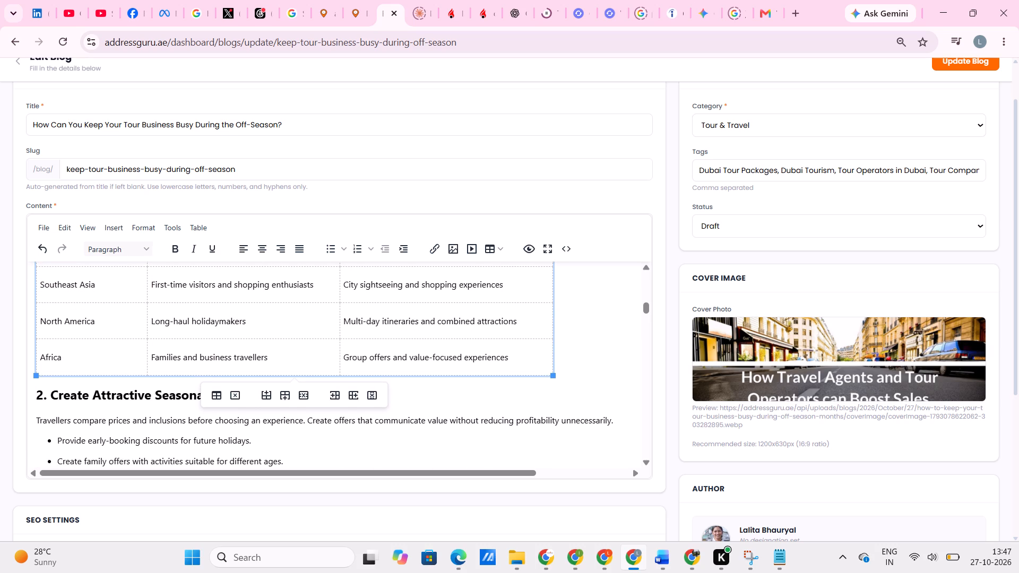
{"action": "scroll", "coordinate": [417, 414], "scroll_direction": "down", "scroll_amount": 1}
{"action": "left_click", "coordinate": [451, 423]}
{"action": "scroll", "coordinate": [253, 411], "scroll_direction": "down", "scroll_amount": 1}
{"action": "scroll", "coordinate": [168, 400], "scroll_direction": "down", "scroll_amount": 1}
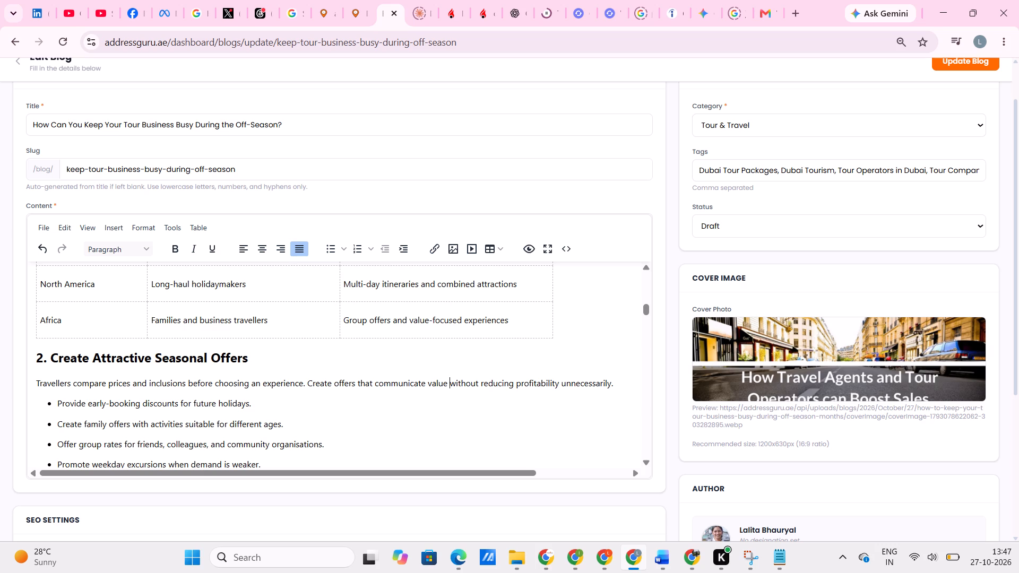
{"action": "left_click_drag", "start_coordinate": [333, 383], "coordinate": [450, 384]}
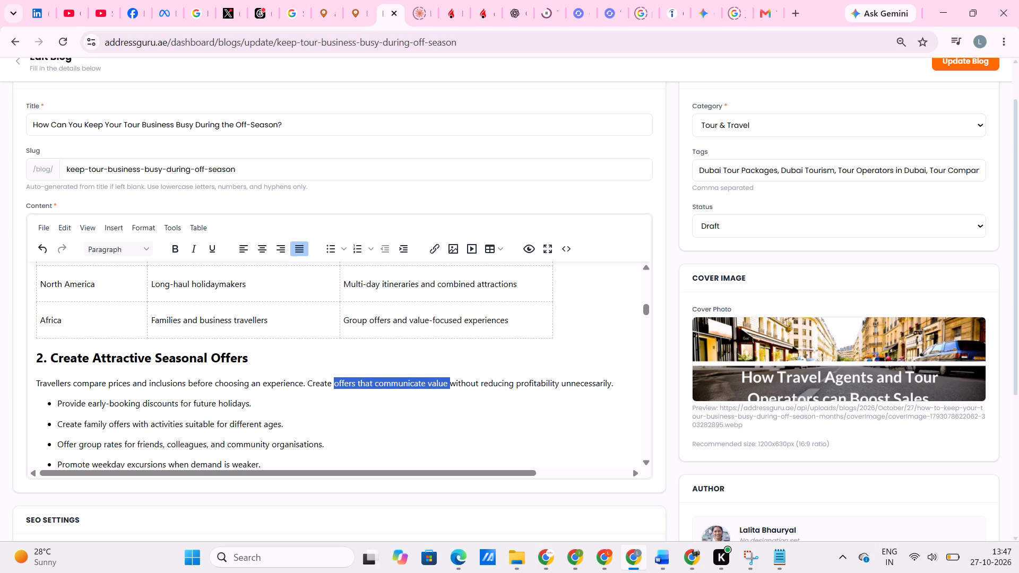
{"action": "left_click_drag", "start_coordinate": [450, 384], "coordinate": [450, 384]}
{"action": "key", "text": "ctrl+b"}
{"action": "left_click", "coordinate": [442, 388]}
Make "early-booking discounts" and "family offers" bold in the first two bullets of the seasonal offers list.
{"action": "scroll", "coordinate": [428, 395], "scroll_direction": "down", "scroll_amount": 1}
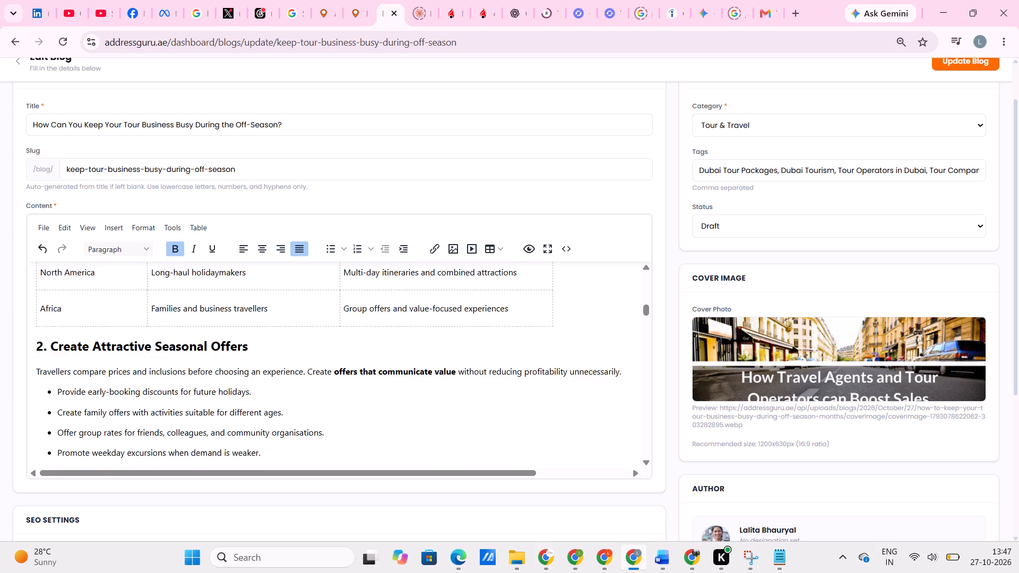
{"action": "scroll", "coordinate": [424, 395], "scroll_direction": "down", "scroll_amount": 1}
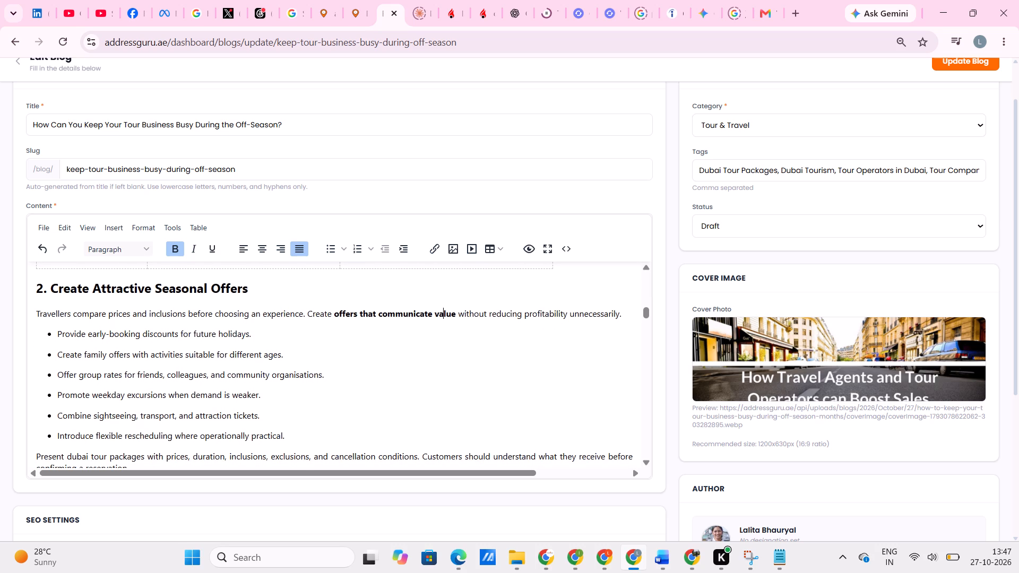
{"action": "left_click_drag", "start_coordinate": [86, 334], "coordinate": [185, 335]}
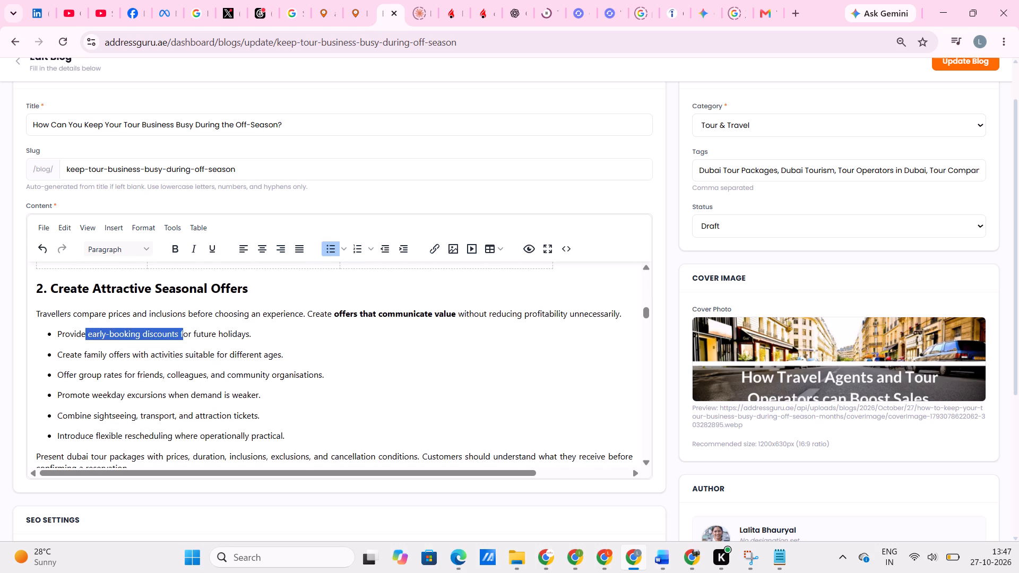
{"action": "left_click_drag", "start_coordinate": [185, 335], "coordinate": [181, 334]}
{"action": "key", "text": "ctrl+b"}
{"action": "left_click", "coordinate": [148, 363]}
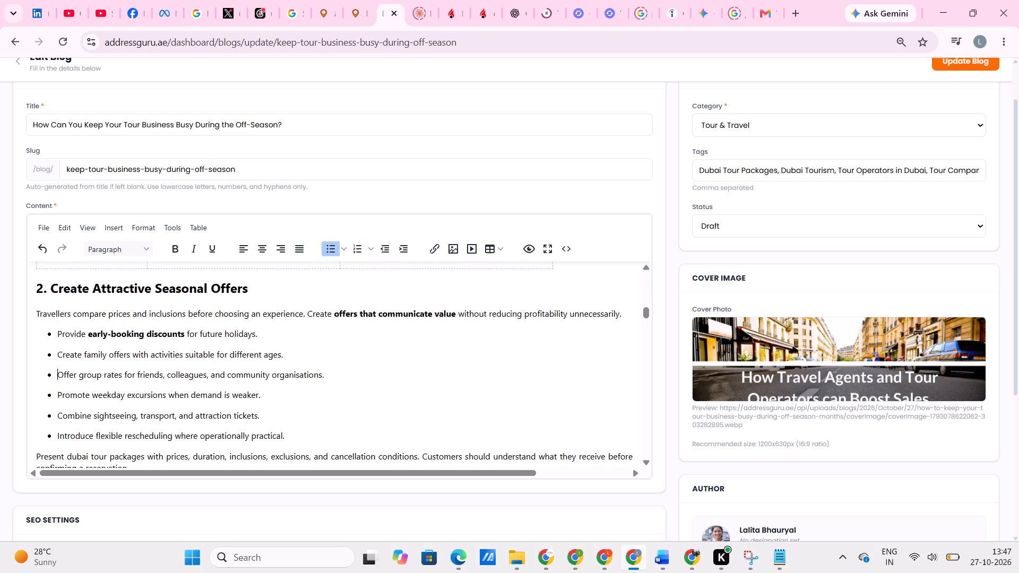
{"action": "left_click_drag", "start_coordinate": [82, 358], "coordinate": [132, 355]}
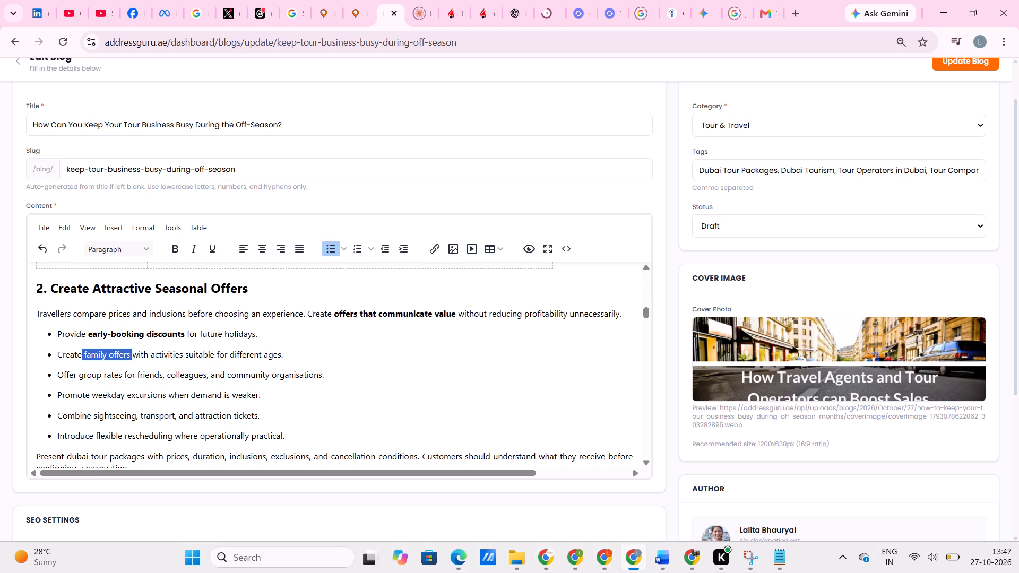
{"action": "left_click_drag", "start_coordinate": [132, 355], "coordinate": [133, 355]}
{"action": "key", "text": "ctrl+b"}
{"action": "left_click", "coordinate": [136, 374]}
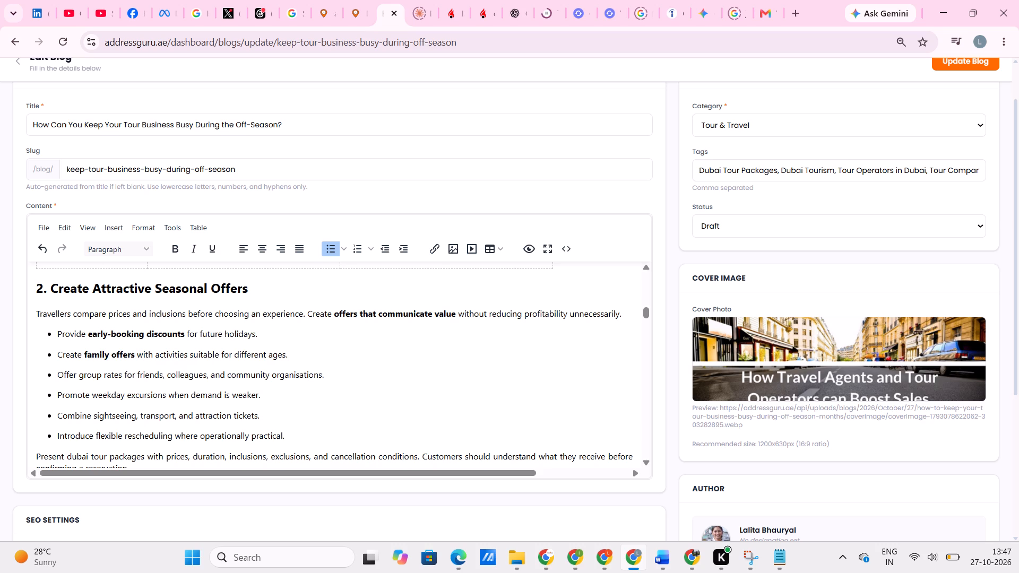
Make "weekday excursions" and "flexible rescheduling" bold in their bullets of the seasonal offers list.
{"action": "left_click_drag", "start_coordinate": [91, 395], "coordinate": [169, 392]}
{"action": "key", "text": "ctrl+b"}
{"action": "left_click", "coordinate": [174, 418]}
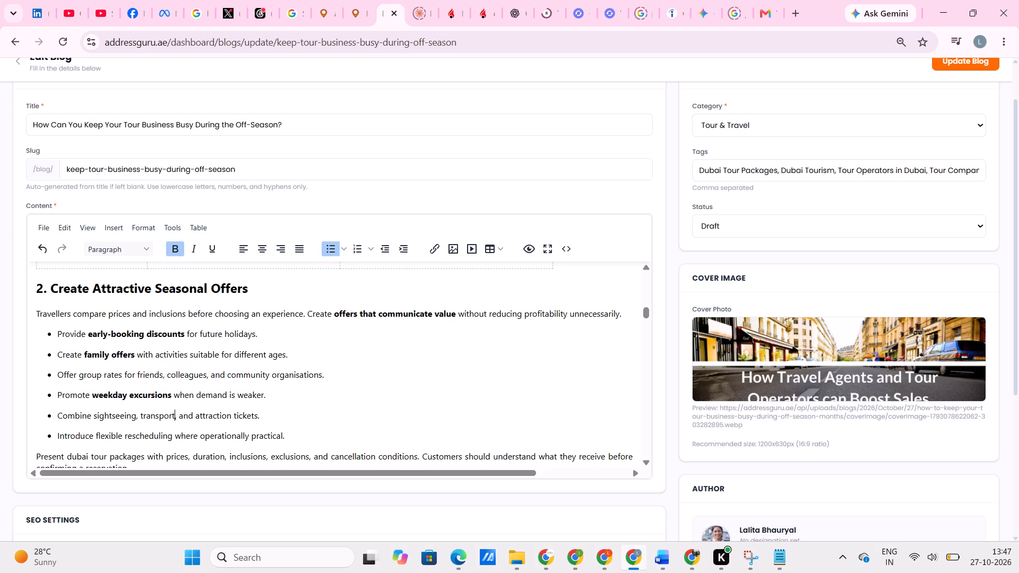
{"action": "scroll", "coordinate": [174, 418], "scroll_direction": "down", "scroll_amount": 1}
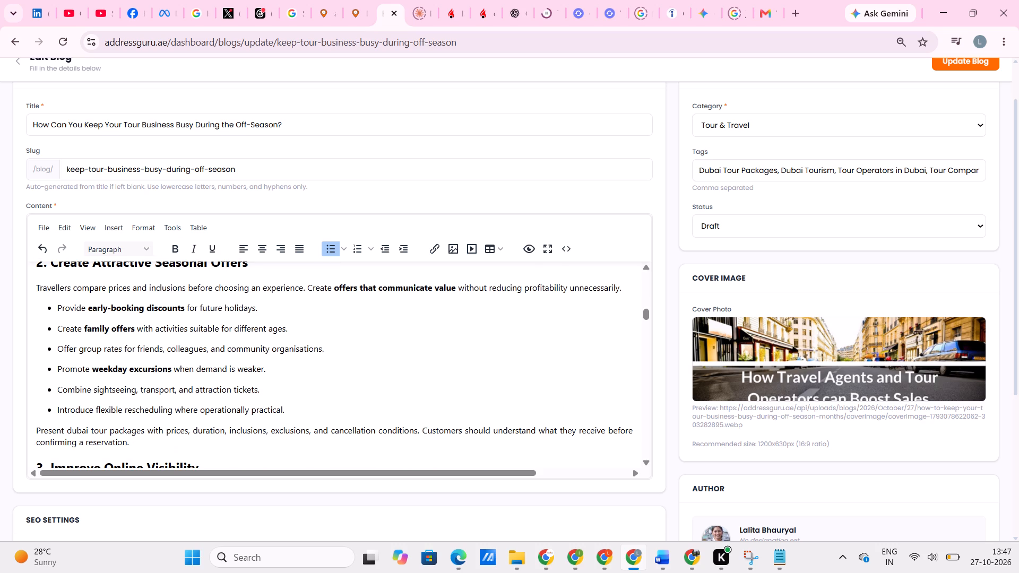
{"action": "scroll", "coordinate": [138, 419], "scroll_direction": "down", "scroll_amount": 1}
{"action": "left_click_drag", "start_coordinate": [93, 409], "coordinate": [172, 405]}
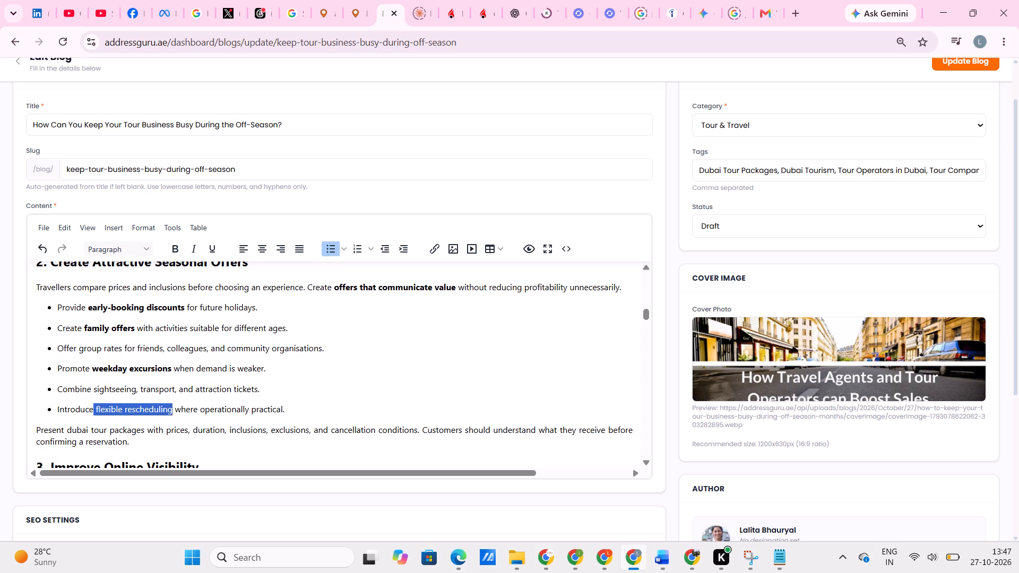
{"action": "left_click_drag", "start_coordinate": [172, 405], "coordinate": [172, 409]}
{"action": "key", "text": "ctrl+b"}
{"action": "left_click", "coordinate": [202, 414]}
Select "dubai tour" in the paragraph below the offers list and copy the URL of AddressGuru's Dubai Tour & Travel listings from the other Chrome window.
{"action": "scroll", "coordinate": [208, 419], "scroll_direction": "down", "scroll_amount": 1}
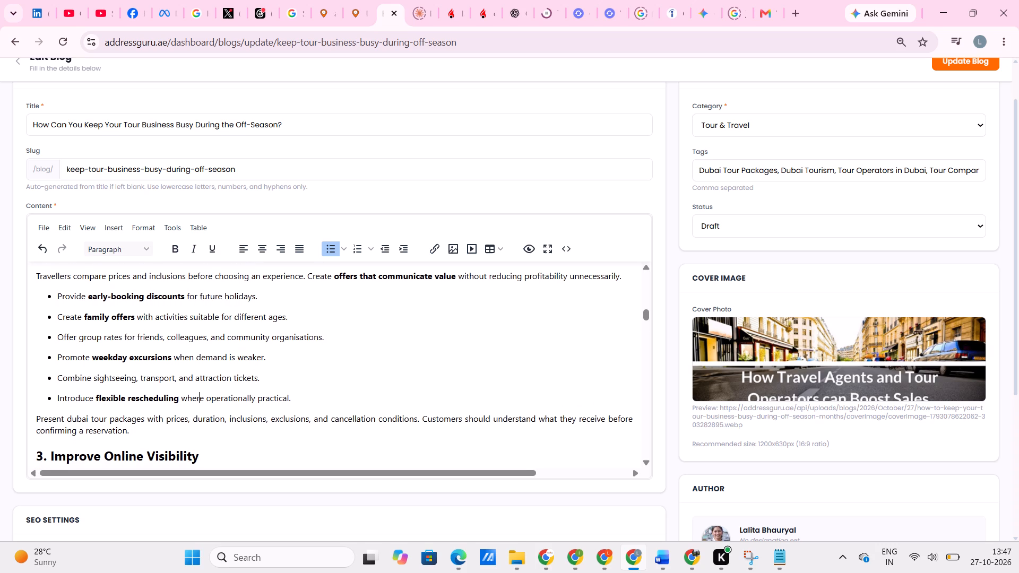
{"action": "scroll", "coordinate": [208, 419], "scroll_direction": "down", "scroll_amount": 1}
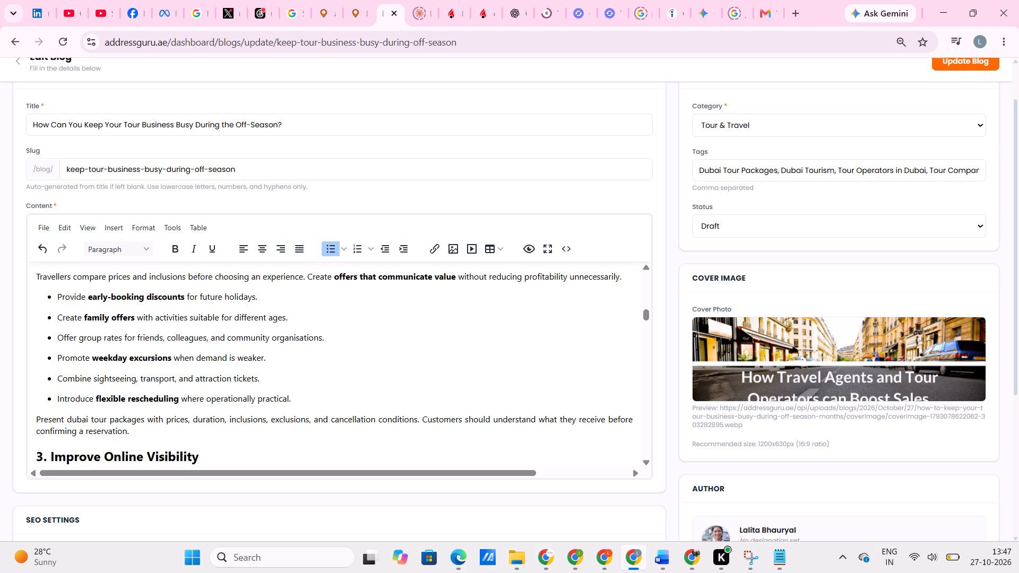
{"action": "left_click_drag", "start_coordinate": [67, 416], "coordinate": [109, 418]}
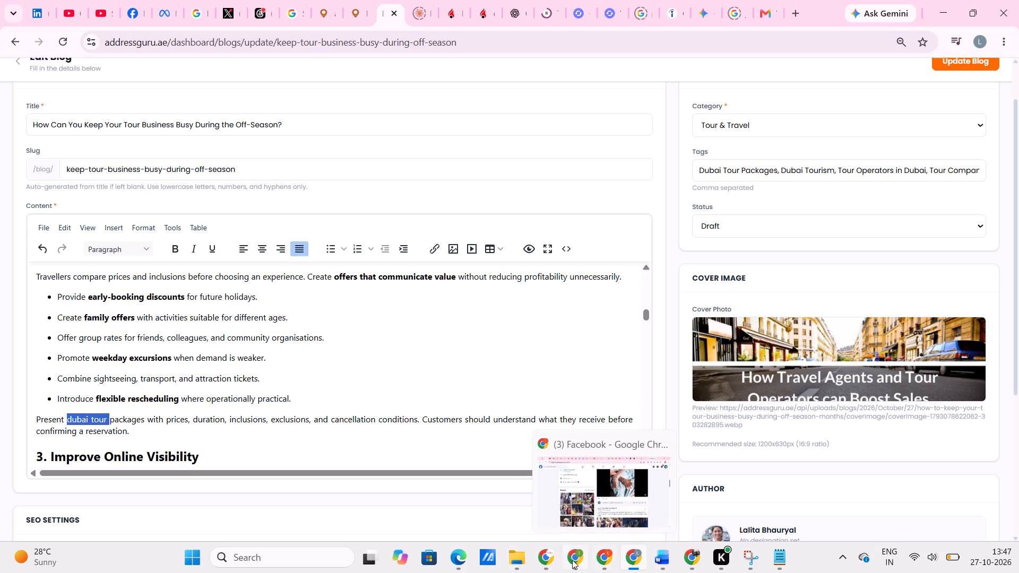
{"action": "left_click", "coordinate": [541, 560]}
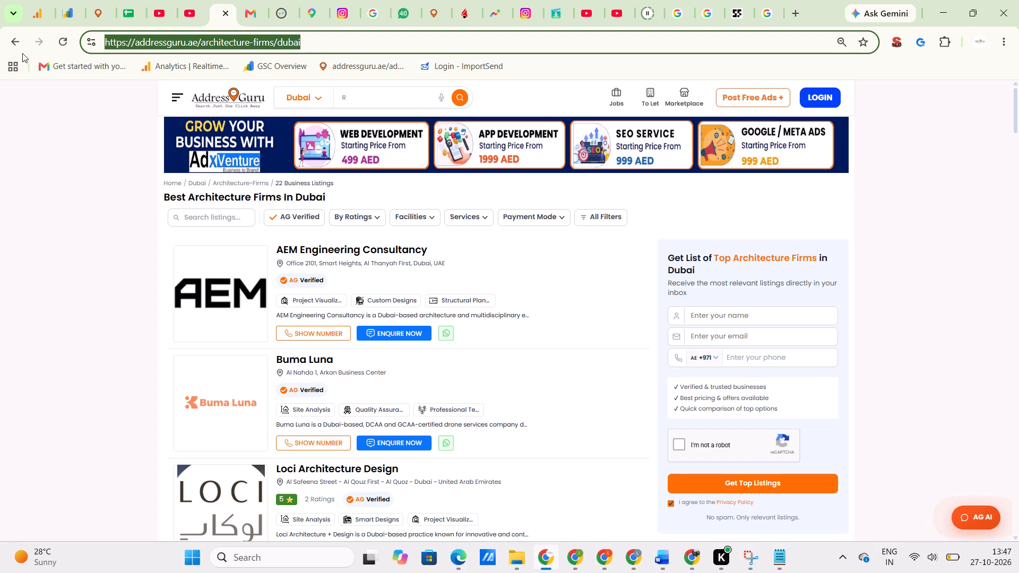
{"action": "left_click", "coordinate": [18, 47]}
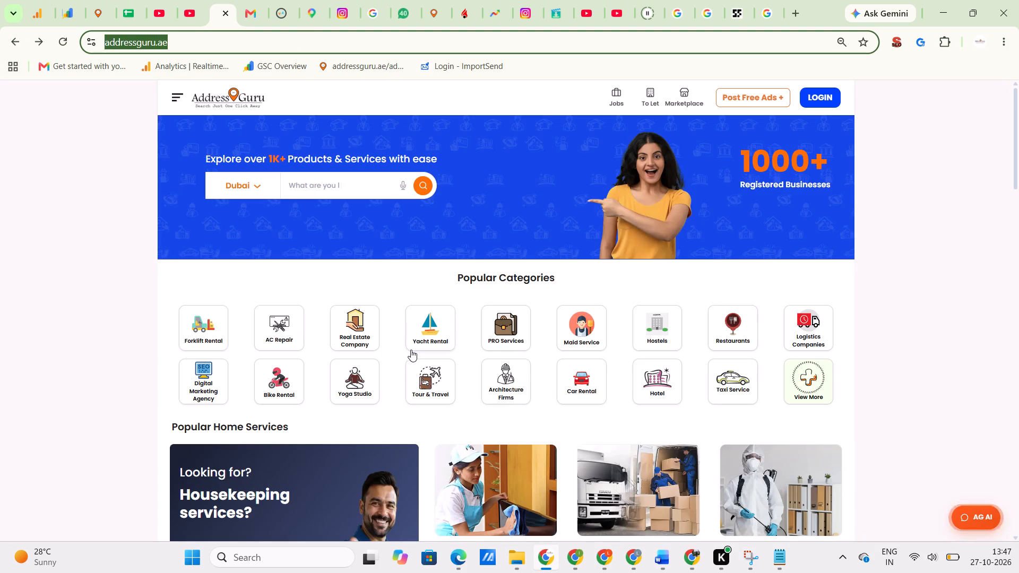
{"action": "left_click", "coordinate": [428, 390]}
{"action": "left_click", "coordinate": [304, 40]}
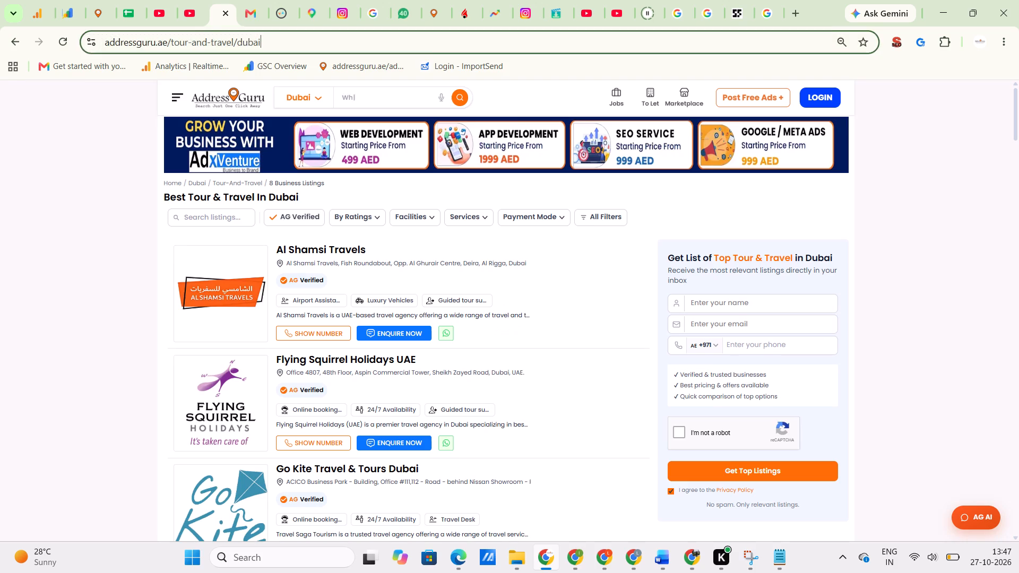
{"action": "left_click", "coordinate": [327, 40]}
{"action": "key", "text": "ctrl+a"}
{"action": "key", "text": "ctrl+c"}
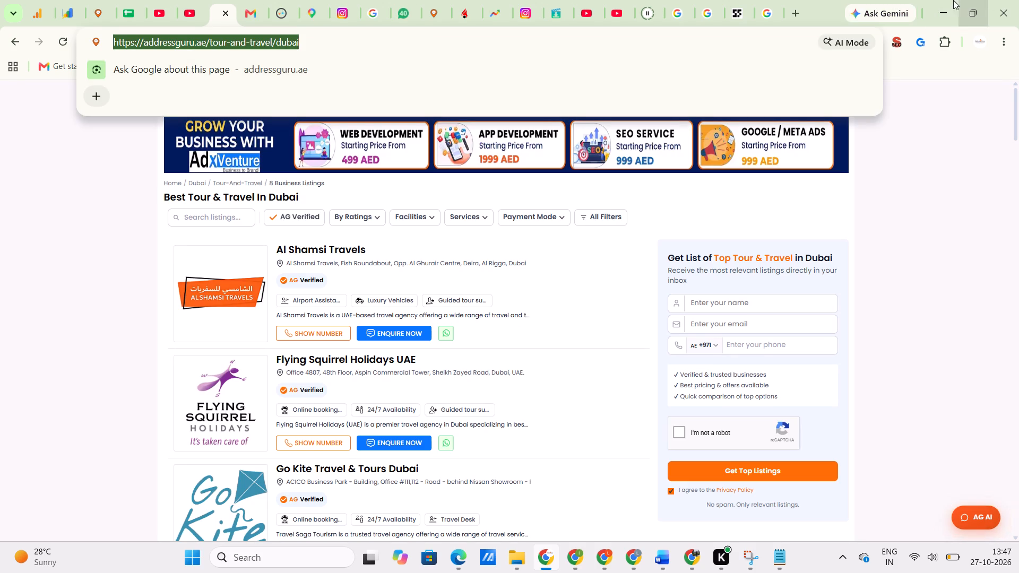
{"action": "left_click", "coordinate": [953, 0]}
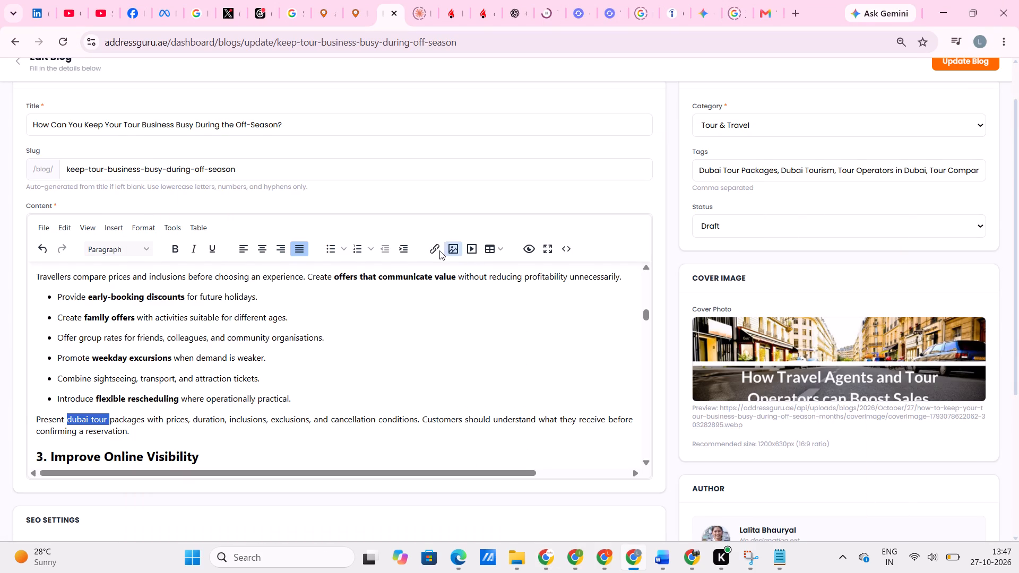
{"action": "left_click", "coordinate": [439, 250]}
{"action": "left_click", "coordinate": [437, 314]}
{"action": "left_click", "coordinate": [438, 251]}
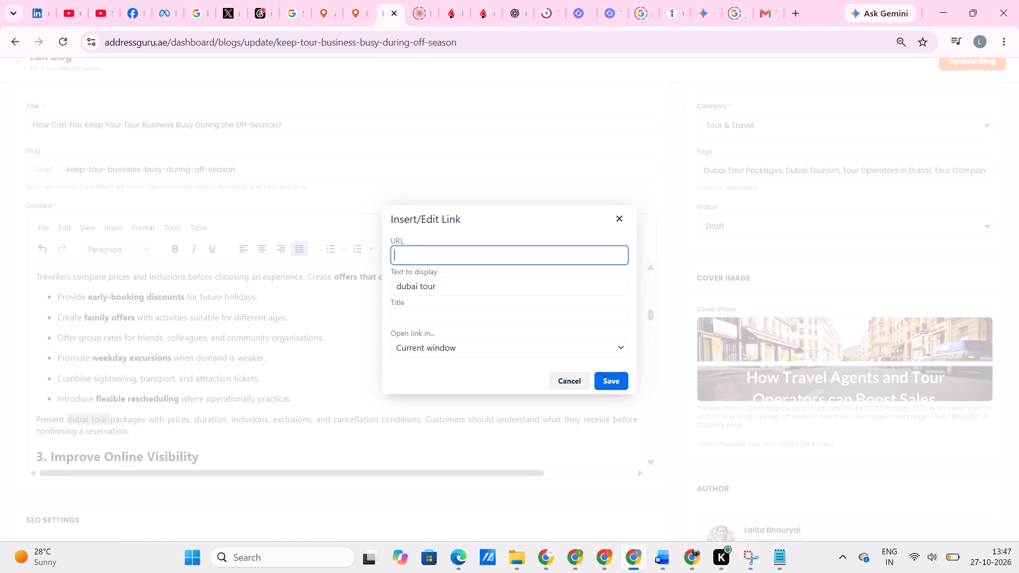
{"action": "key", "text": "ctrl+v"}
{"action": "left_click", "coordinate": [452, 315]}
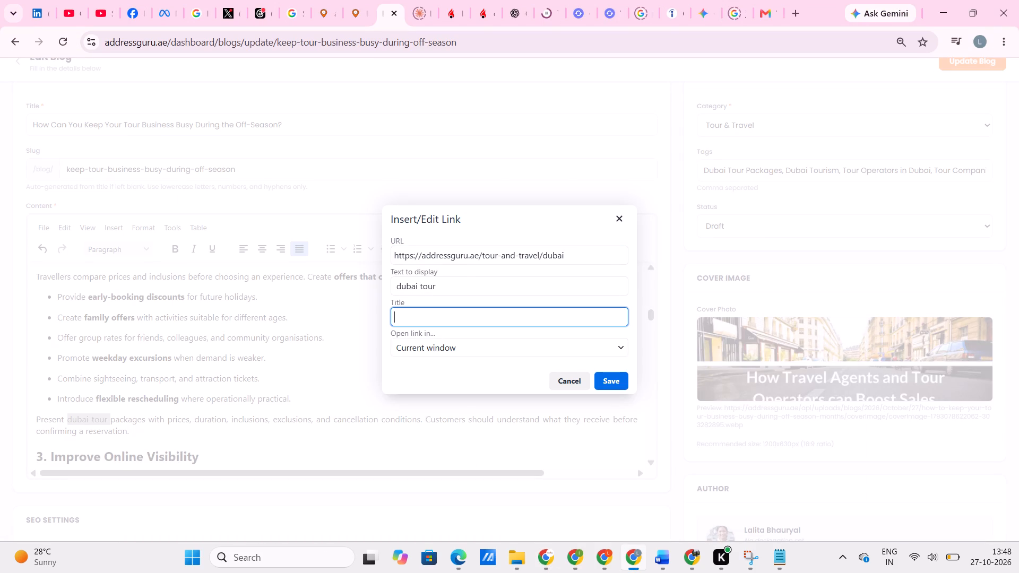
{"action": "left_click", "coordinate": [448, 346]}
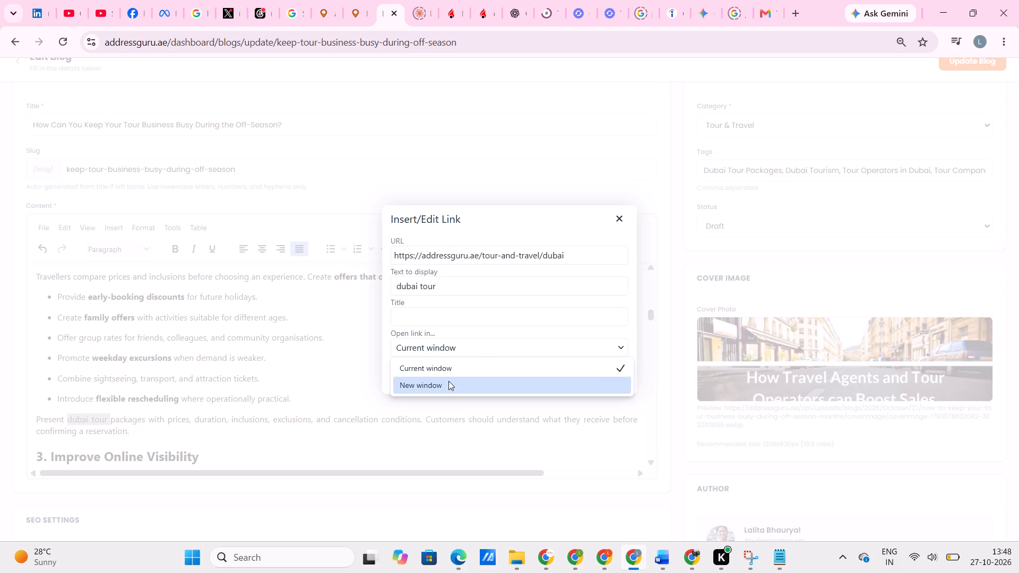
{"action": "left_click", "coordinate": [448, 381]}
{"action": "left_click", "coordinate": [611, 381]}
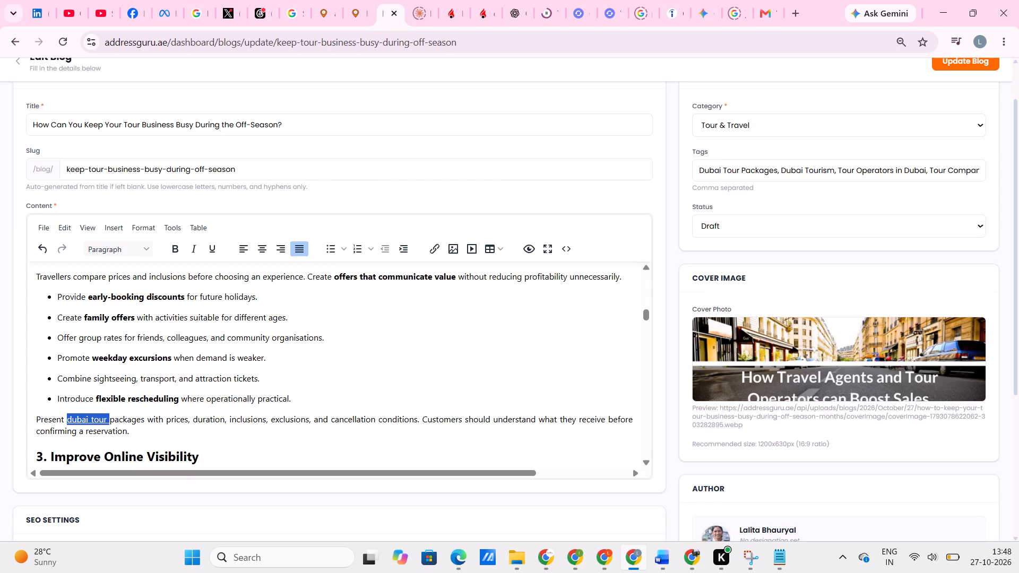
{"action": "left_click", "coordinate": [256, 424]}
Widen the marketing activity table under the heading "3. Improve Online Visibility" so each cell's text fits on one line.
{"action": "scroll", "coordinate": [256, 424], "scroll_direction": "down", "scroll_amount": 2}
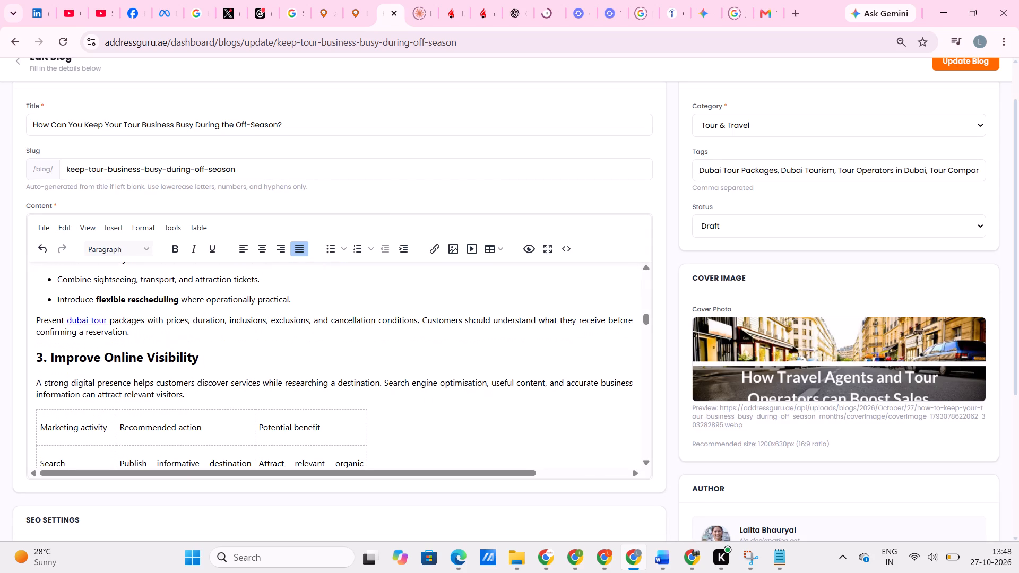
{"action": "left_click", "coordinate": [214, 358]}
{"action": "scroll", "coordinate": [214, 358], "scroll_direction": "up", "scroll_amount": 8}
{"action": "scroll", "coordinate": [215, 359], "scroll_direction": "down", "scroll_amount": 2}
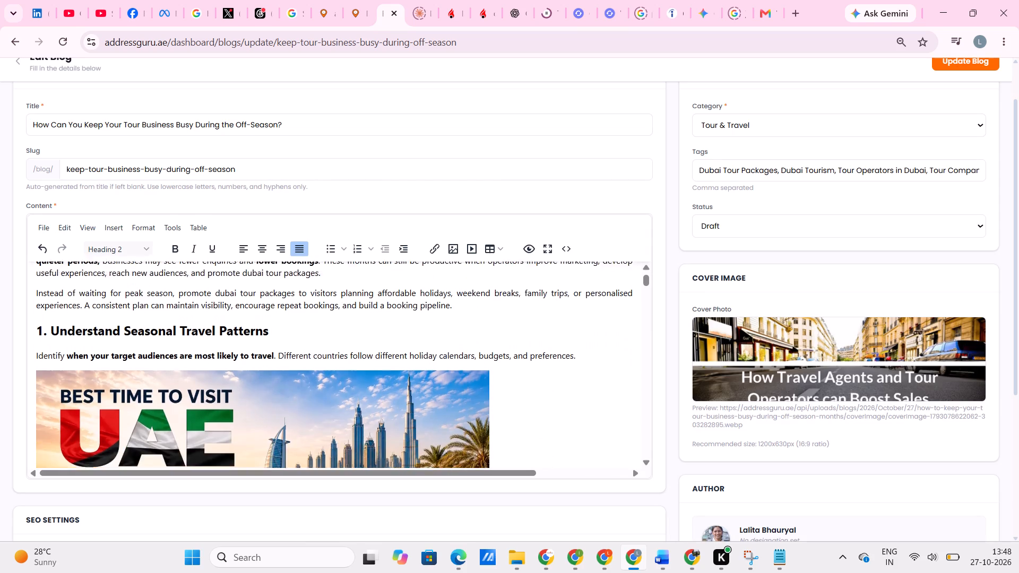
{"action": "scroll", "coordinate": [215, 359], "scroll_direction": "down", "scroll_amount": 7}
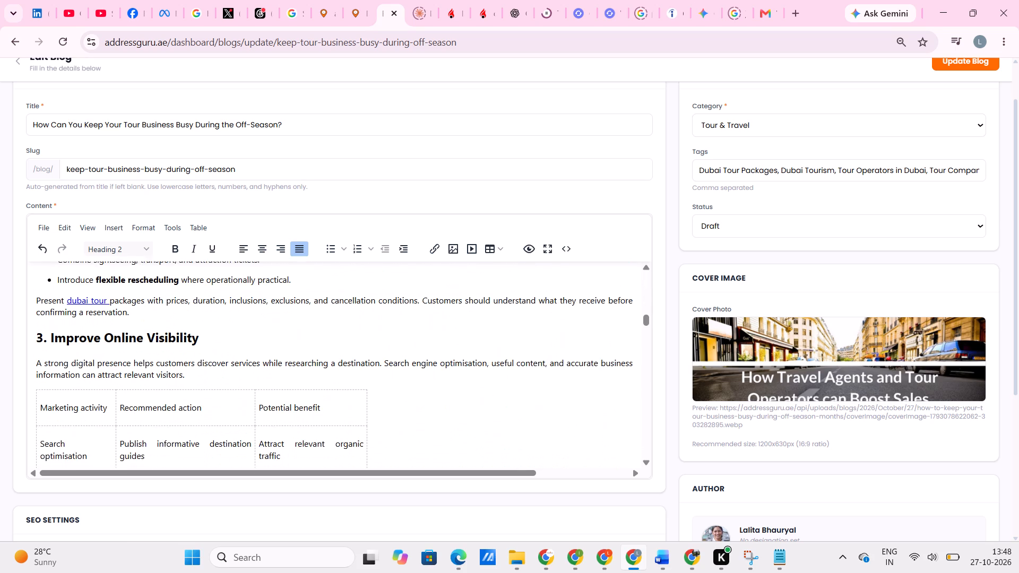
{"action": "scroll", "coordinate": [215, 359], "scroll_direction": "down", "scroll_amount": 4}
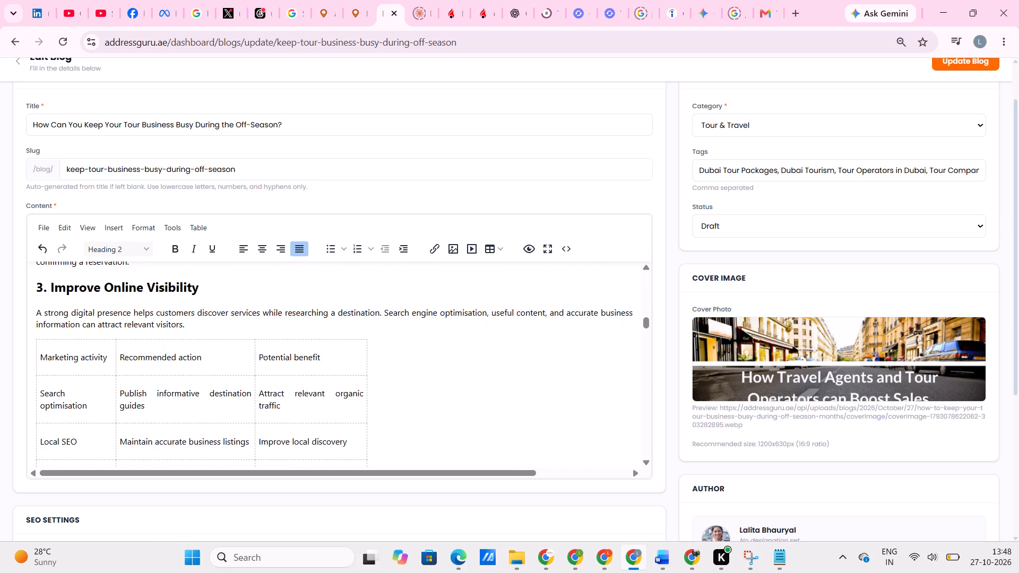
{"action": "left_click_drag", "start_coordinate": [367, 409], "coordinate": [537, 407]}
Make the header row "Marketing activity", "Recommended action" and "Potential benefit" bold in the marketing activity table.
{"action": "left_click_drag", "start_coordinate": [117, 361], "coordinate": [460, 363]}
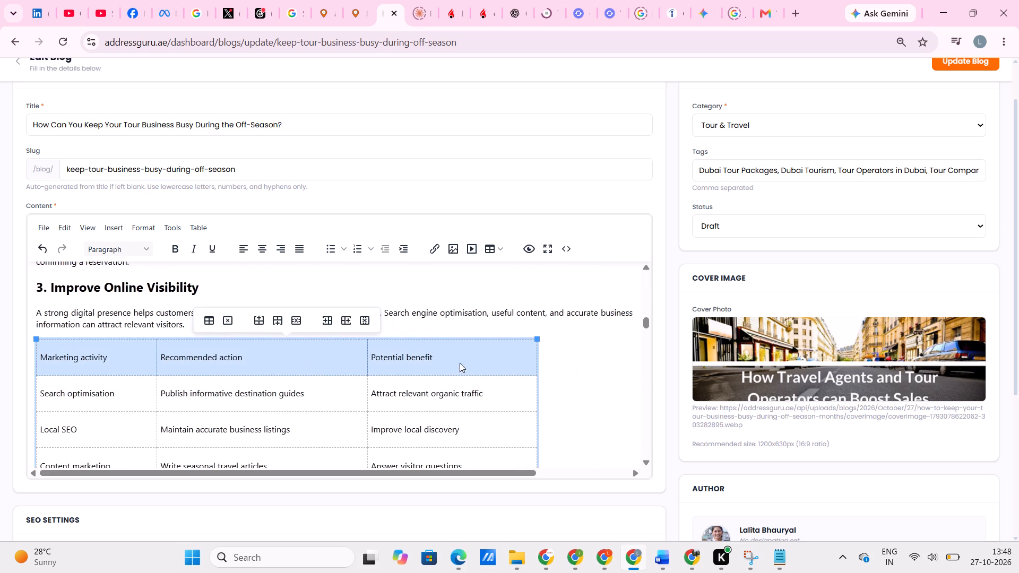
{"action": "left_click_drag", "start_coordinate": [460, 363], "coordinate": [467, 363]}
{"action": "key", "text": "ctrl+b"}
{"action": "left_click", "coordinate": [490, 322]}
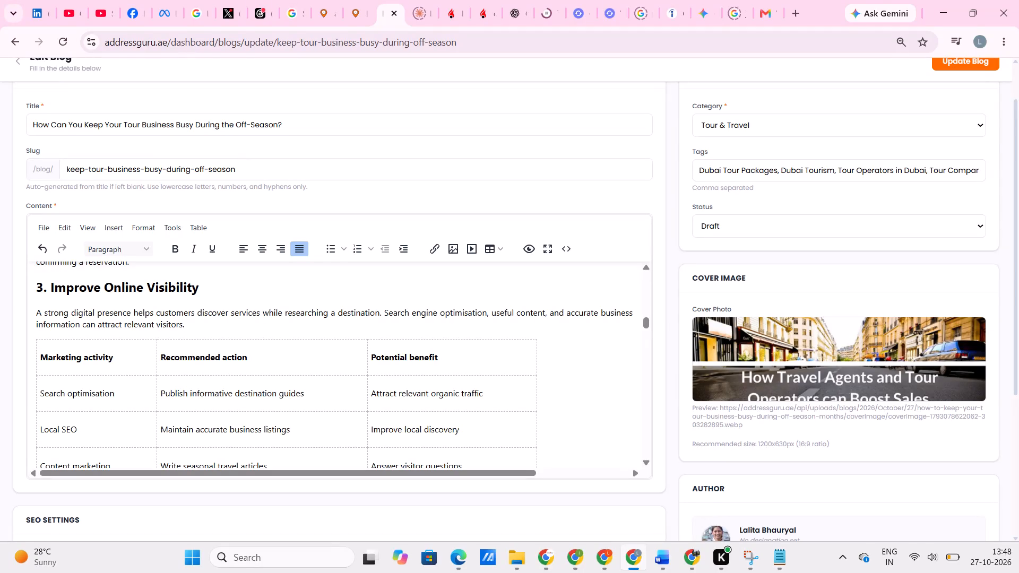
Make "strong digital presence" bold in the first sentence under the heading "3. Improve Online Visibility".
{"action": "left_click_drag", "start_coordinate": [44, 315], "coordinate": [103, 314]}
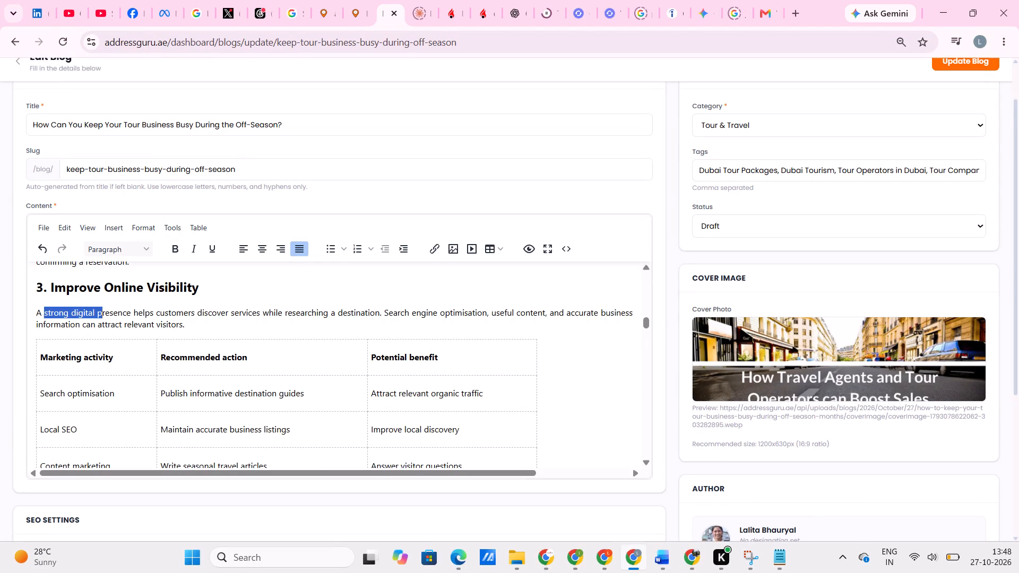
{"action": "left_click_drag", "start_coordinate": [103, 314], "coordinate": [133, 318]}
{"action": "key", "text": "ctrl+b"}
{"action": "left_click", "coordinate": [263, 313]}
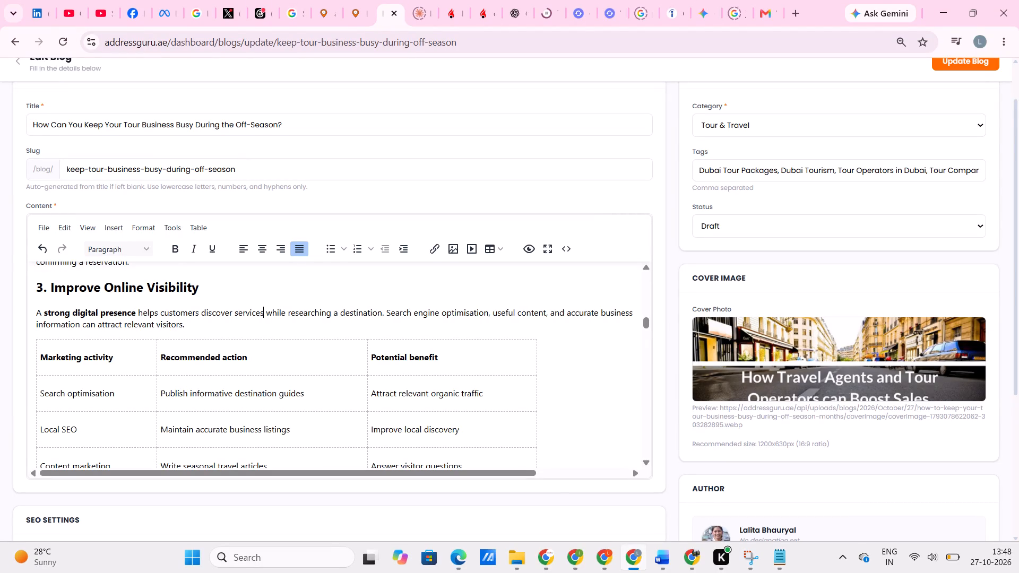
Select "strong digital presence" and, in the other Chrome window, open AddressGuru's UAE blog list filtered to the Tour & Travel category.
{"action": "left_click_drag", "start_coordinate": [44, 310], "coordinate": [139, 315]}
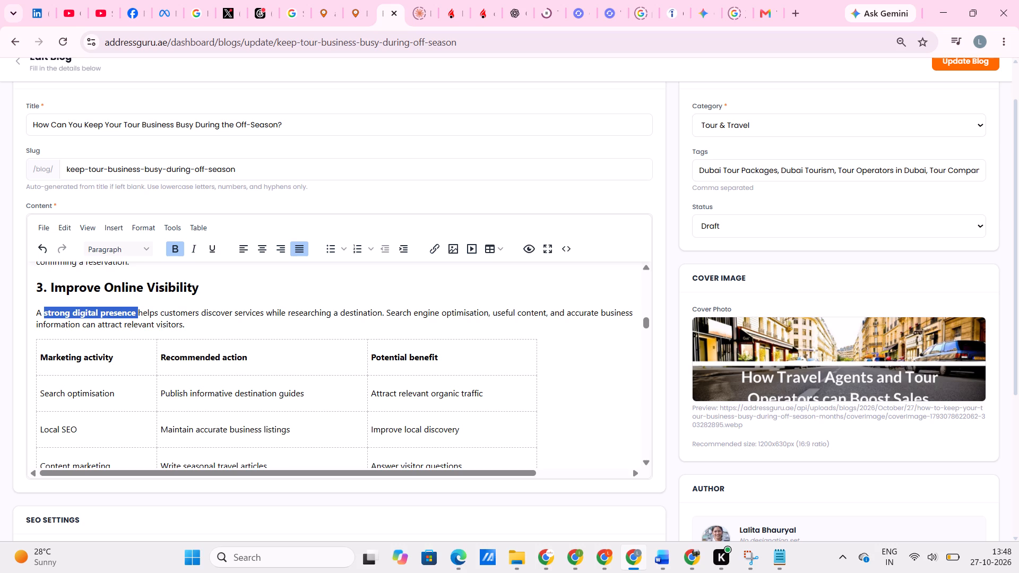
{"action": "left_click", "coordinate": [549, 561]}
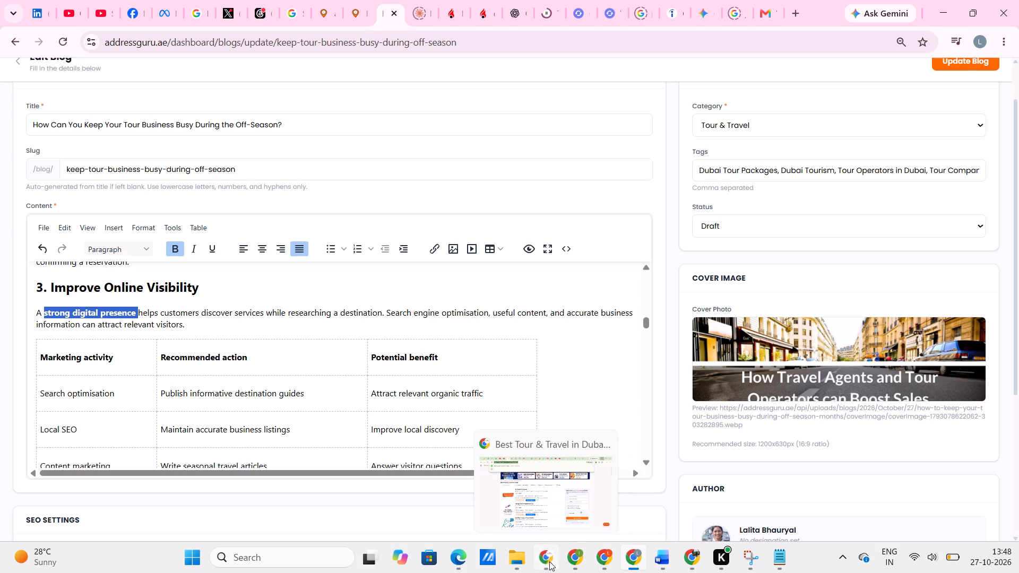
{"action": "left_click", "coordinate": [105, 3]}
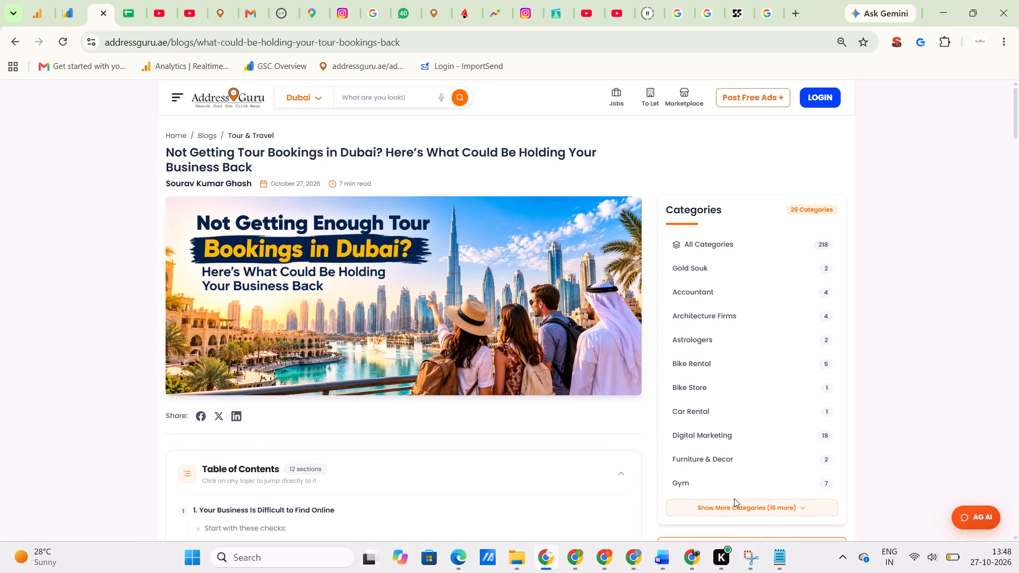
{"action": "left_click", "coordinate": [731, 508]}
{"action": "scroll", "coordinate": [730, 396], "scroll_direction": "down", "scroll_amount": 4}
{"action": "scroll", "coordinate": [706, 505], "scroll_direction": "down", "scroll_amount": 2}
{"action": "scroll", "coordinate": [330, 333], "scroll_direction": "up", "scroll_amount": 4}
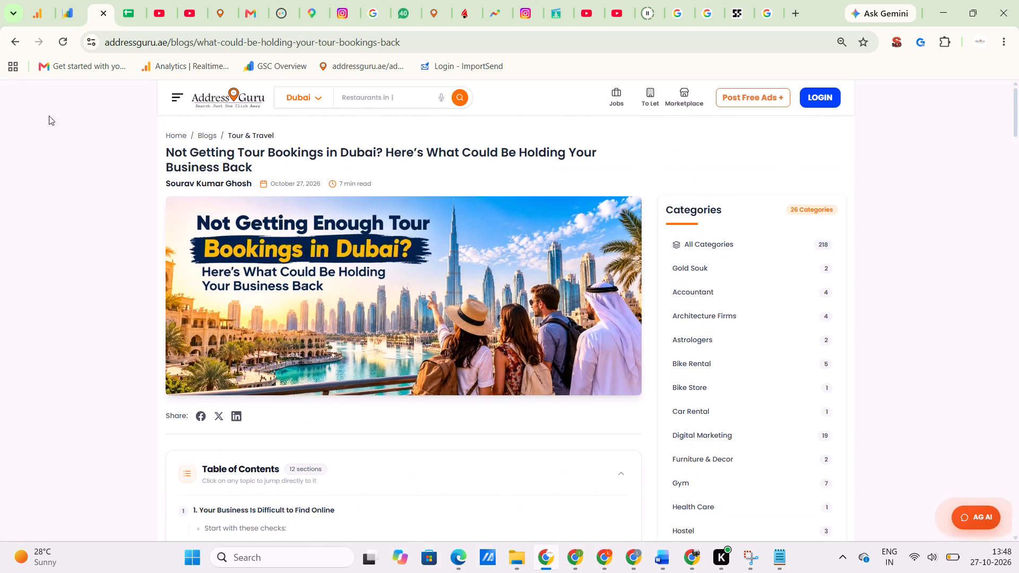
{"action": "left_click", "coordinate": [16, 41]}
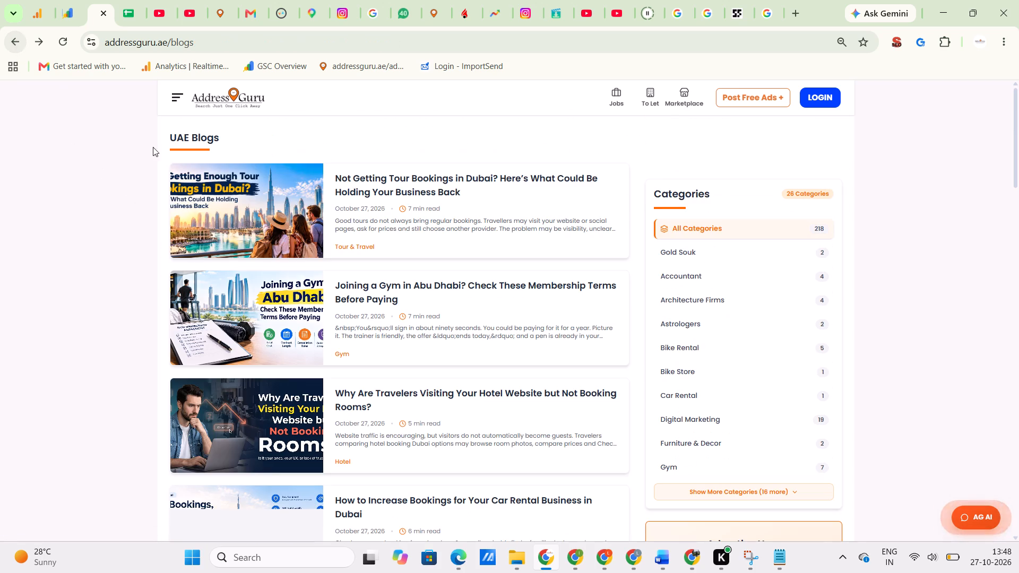
{"action": "left_click", "coordinate": [740, 499]}
{"action": "scroll", "coordinate": [732, 503], "scroll_direction": "down", "scroll_amount": 2}
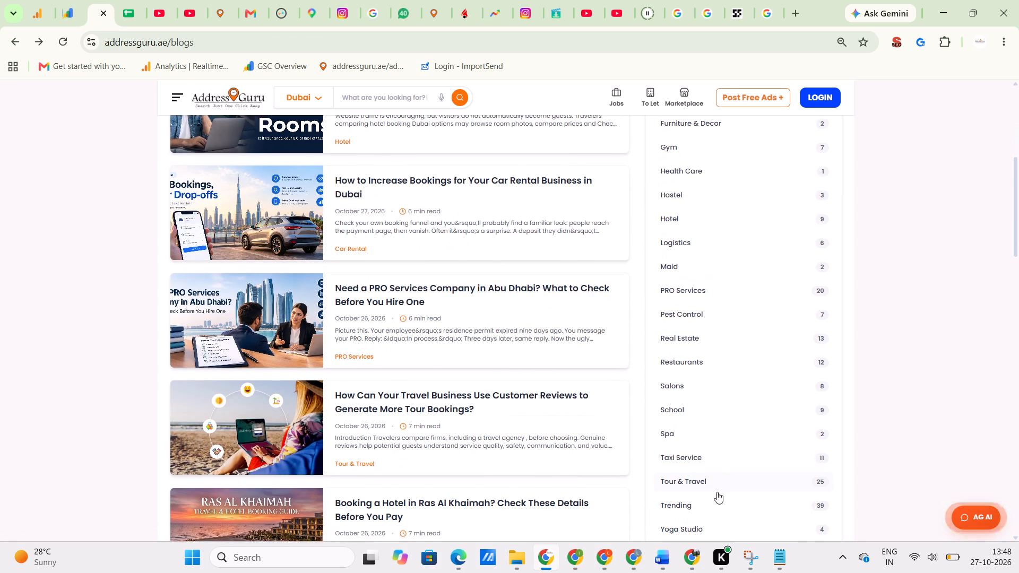
{"action": "scroll", "coordinate": [717, 492], "scroll_direction": "down", "scroll_amount": 2}
{"action": "left_click", "coordinate": [686, 377]}
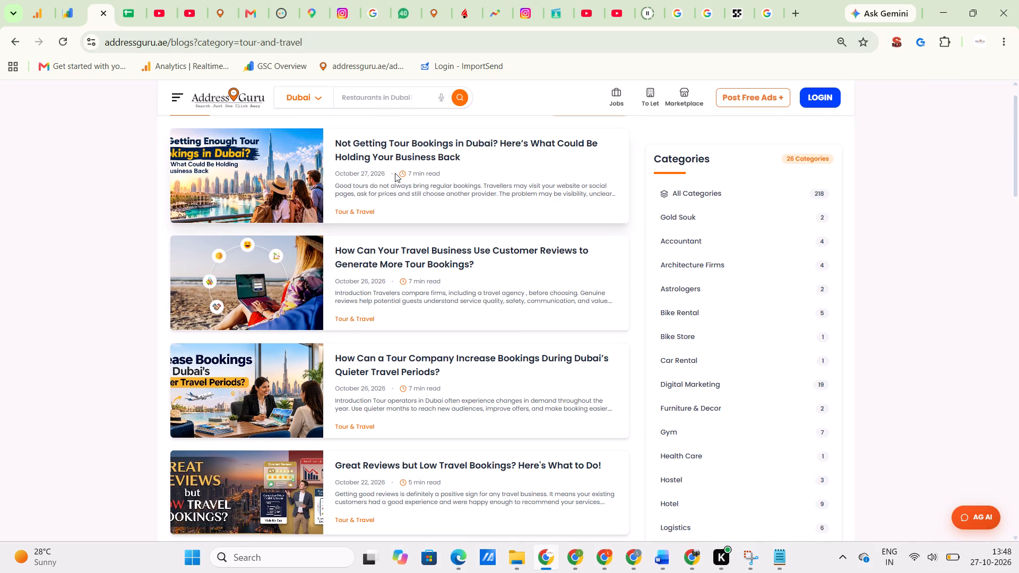
Look through the published Tour & Travel blog posts for one that suits an internal link on online promotion.
{"action": "scroll", "coordinate": [394, 173], "scroll_direction": "down", "scroll_amount": 1}
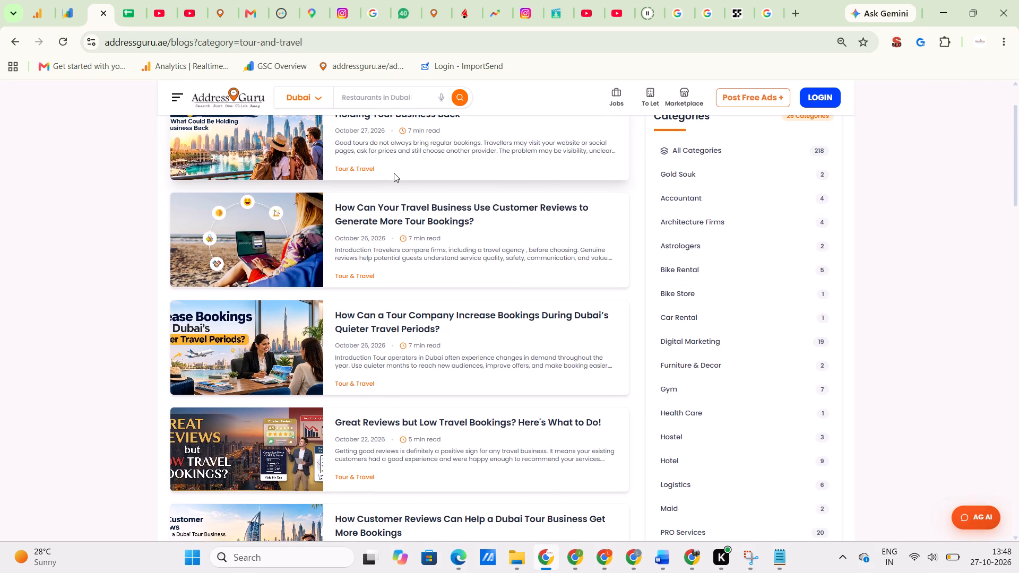
{"action": "scroll", "coordinate": [394, 173], "scroll_direction": "down", "scroll_amount": 2}
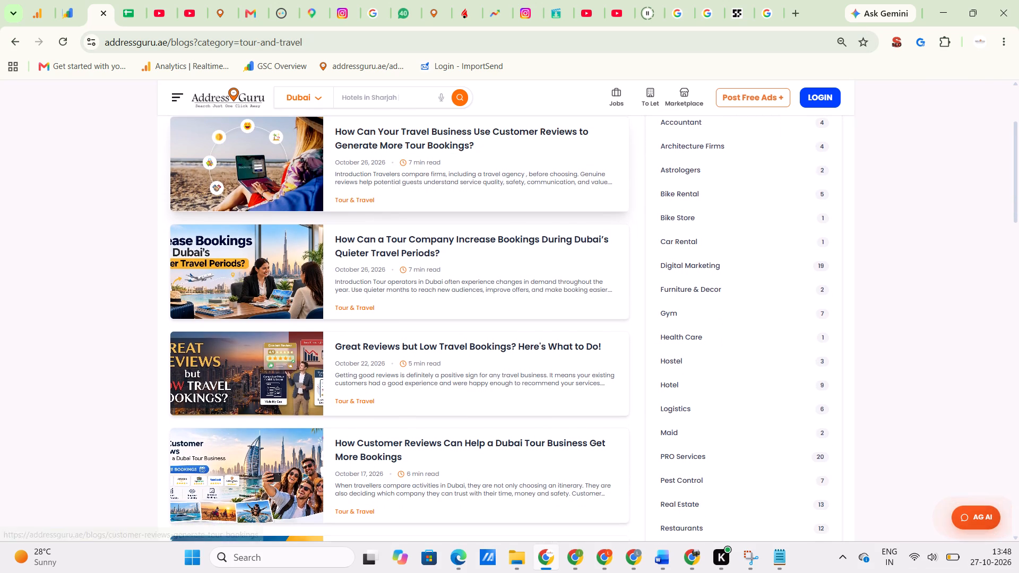
{"action": "scroll", "coordinate": [394, 173], "scroll_direction": "down", "scroll_amount": 1}
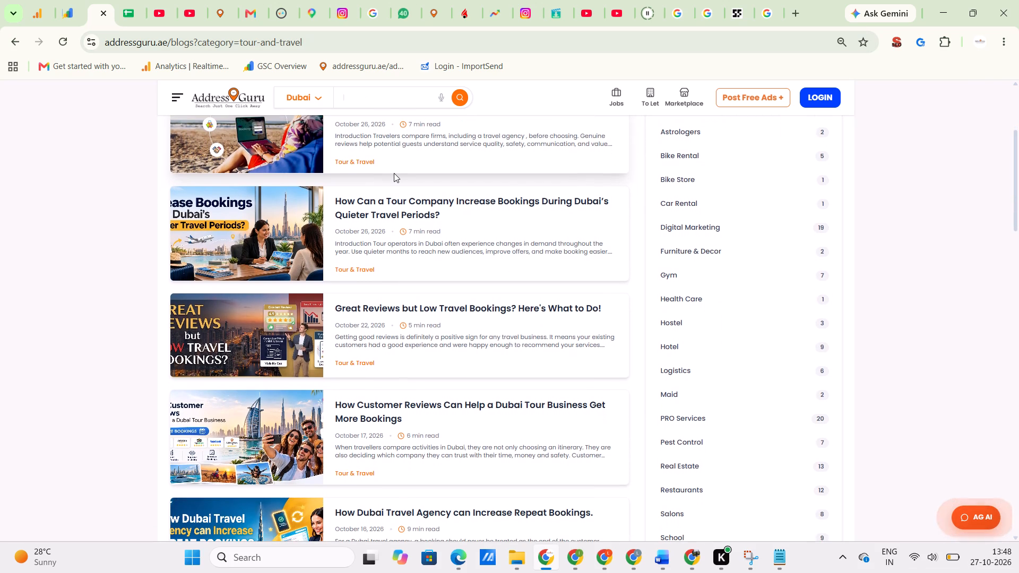
{"action": "scroll", "coordinate": [394, 173], "scroll_direction": "down", "scroll_amount": 2}
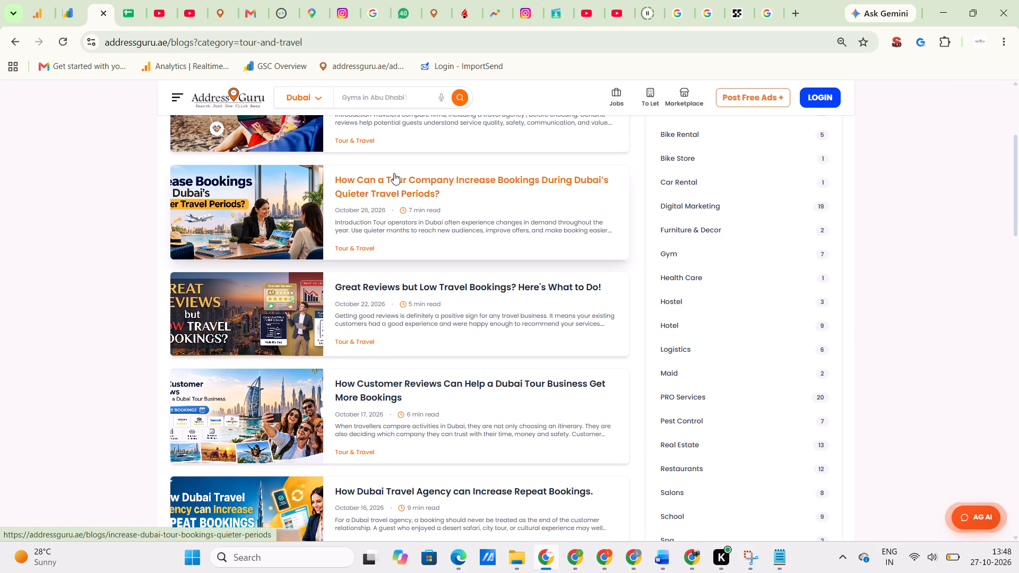
{"action": "left_click", "coordinate": [582, 553]}
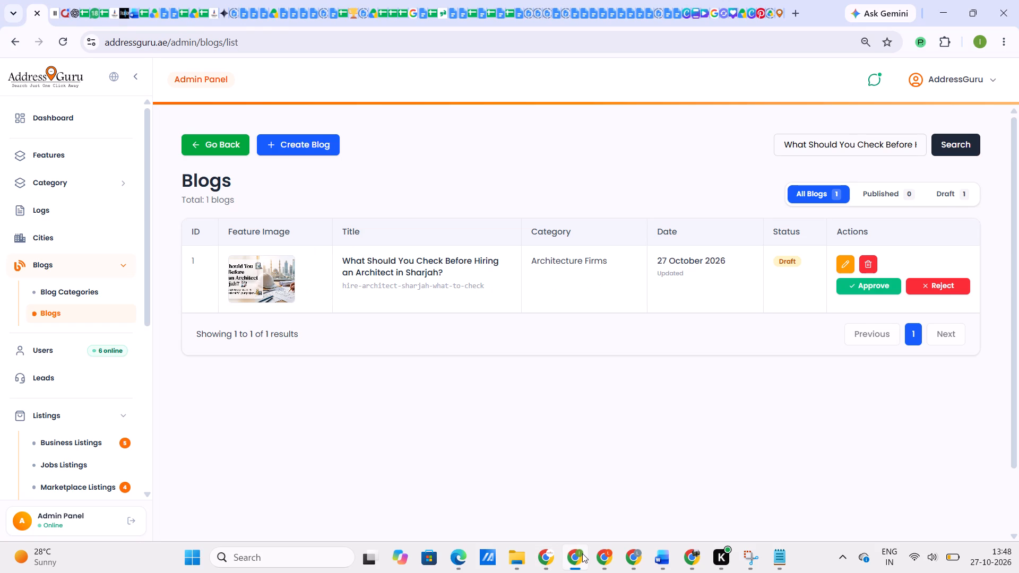
{"action": "left_click", "coordinate": [582, 553]}
{"action": "left_click", "coordinate": [634, 565]}
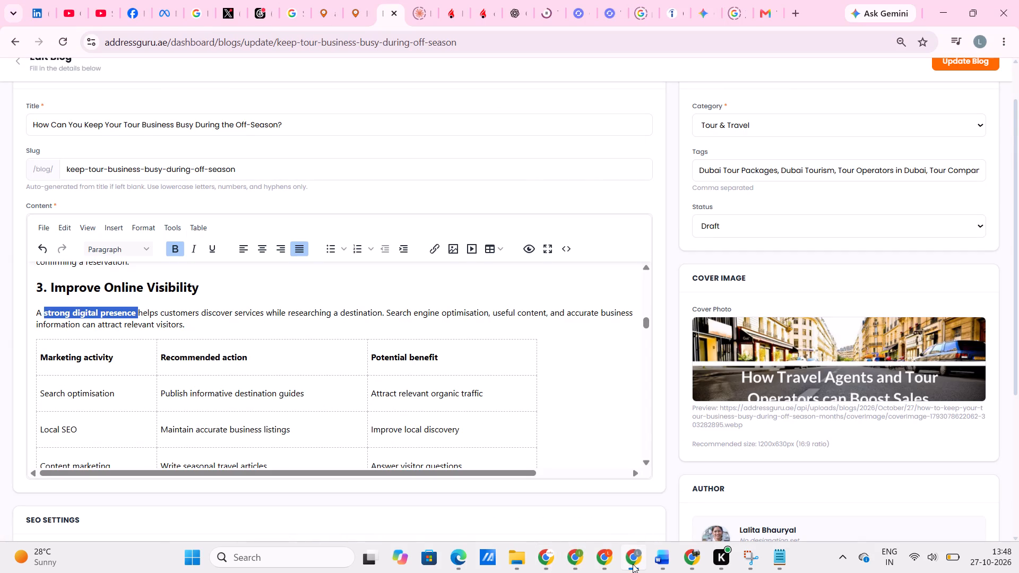
{"action": "left_click", "coordinate": [633, 564]}
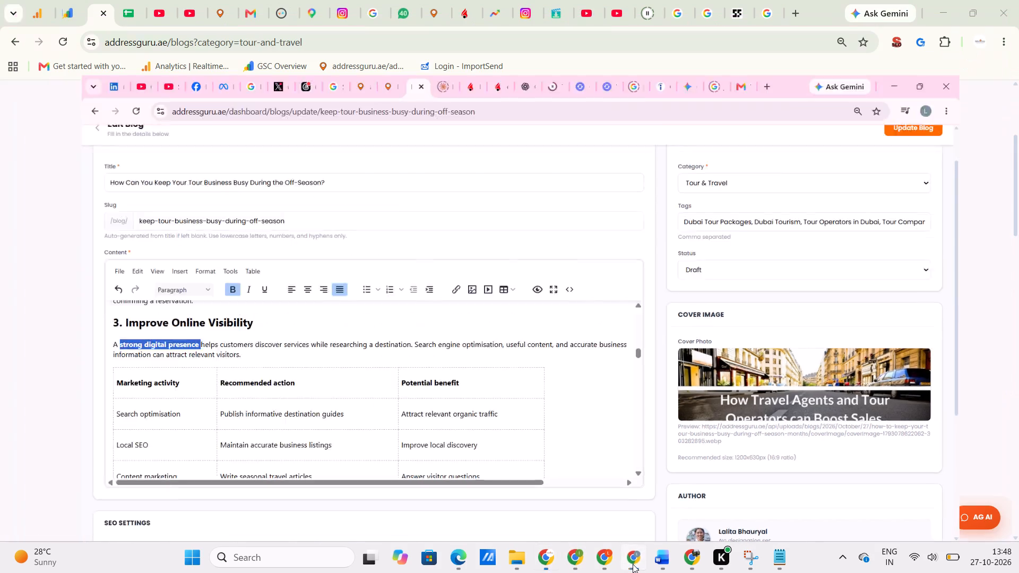
{"action": "scroll", "coordinate": [508, 423], "scroll_direction": "down", "scroll_amount": 1}
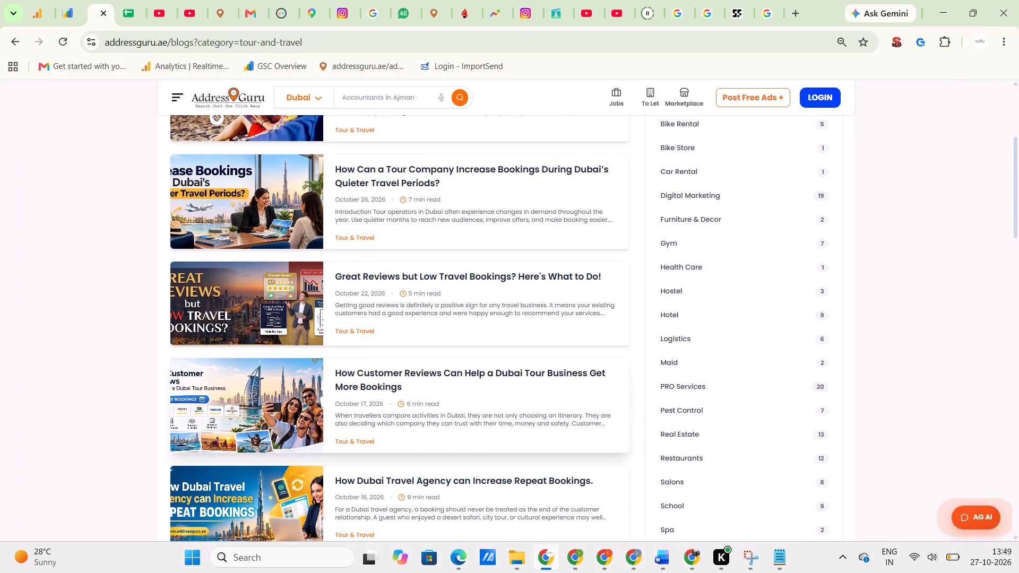
{"action": "scroll", "coordinate": [504, 420], "scroll_direction": "down", "scroll_amount": 1}
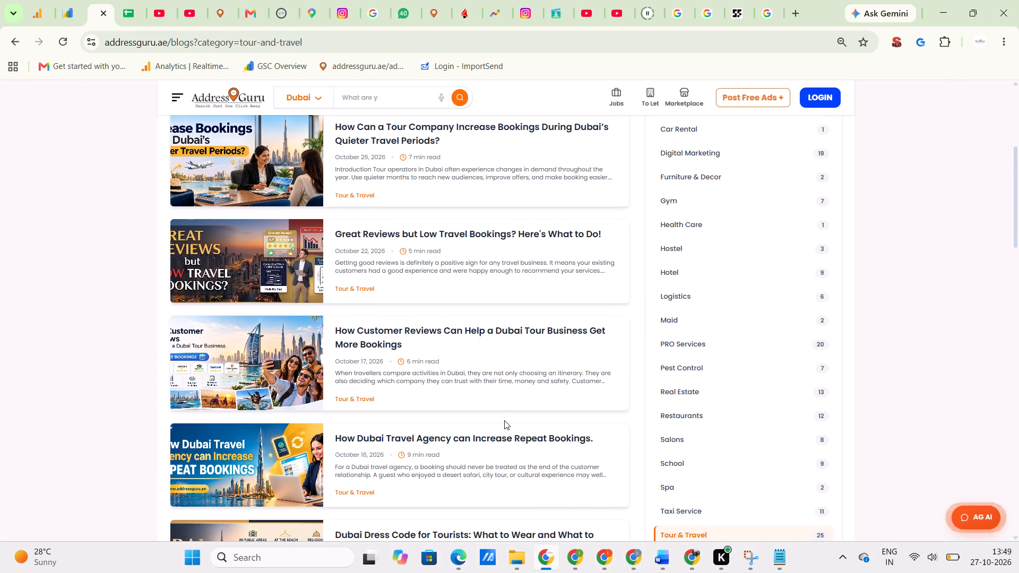
{"action": "scroll", "coordinate": [504, 420], "scroll_direction": "down", "scroll_amount": 3}
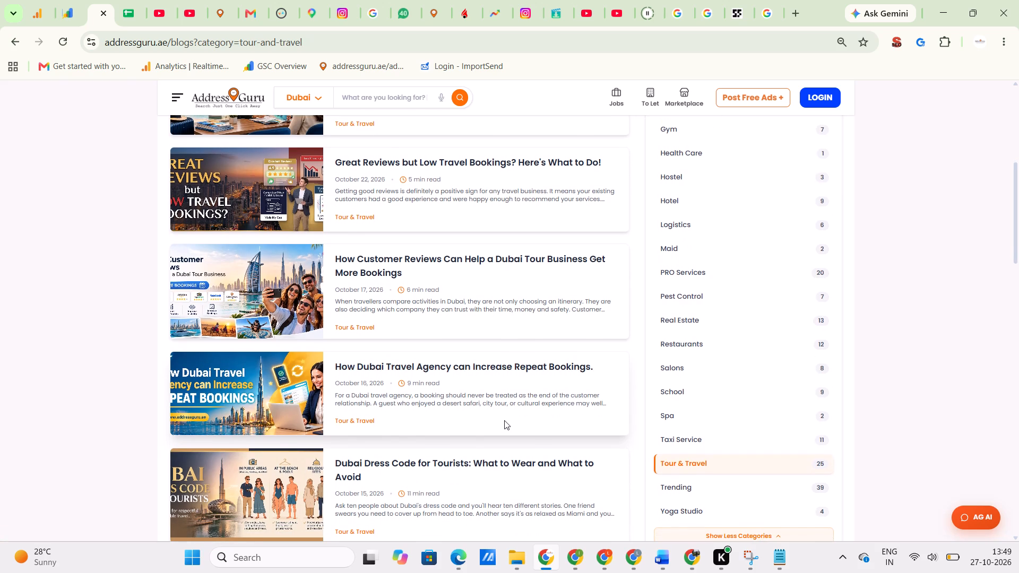
{"action": "scroll", "coordinate": [504, 420], "scroll_direction": "down", "scroll_amount": 2}
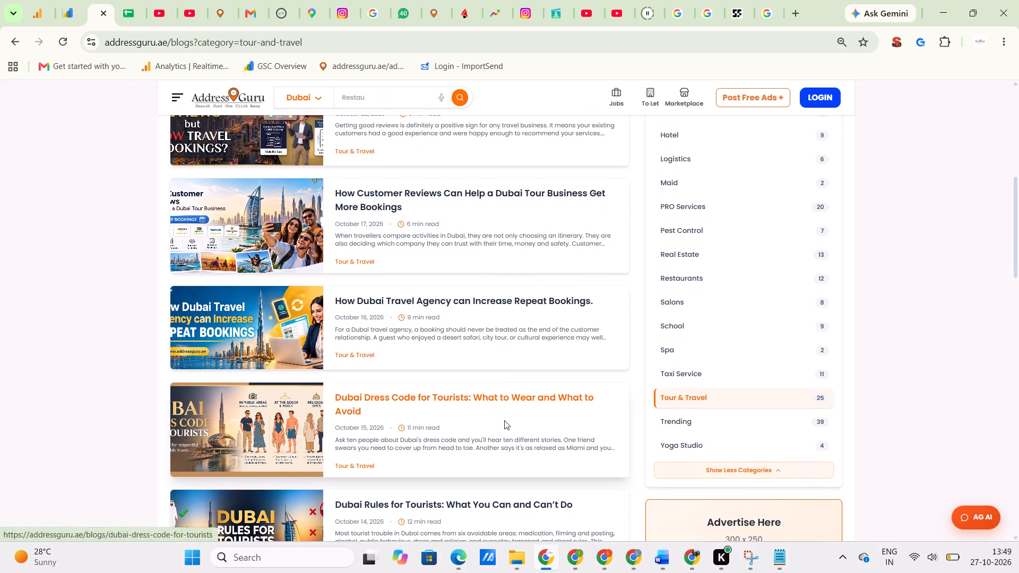
{"action": "left_click", "coordinate": [574, 558]}
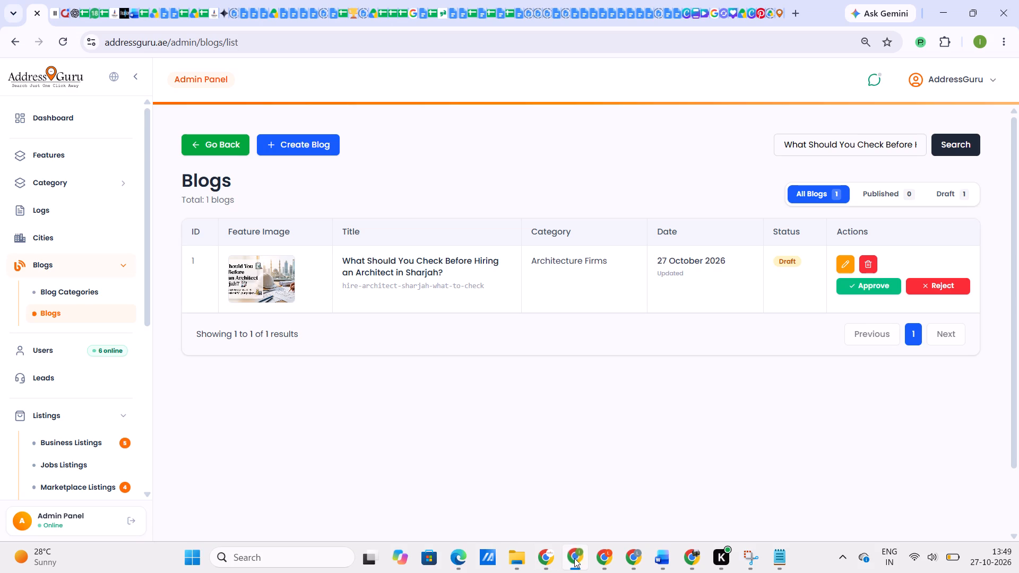
{"action": "left_click", "coordinate": [574, 558]}
{"action": "left_click", "coordinate": [625, 562]}
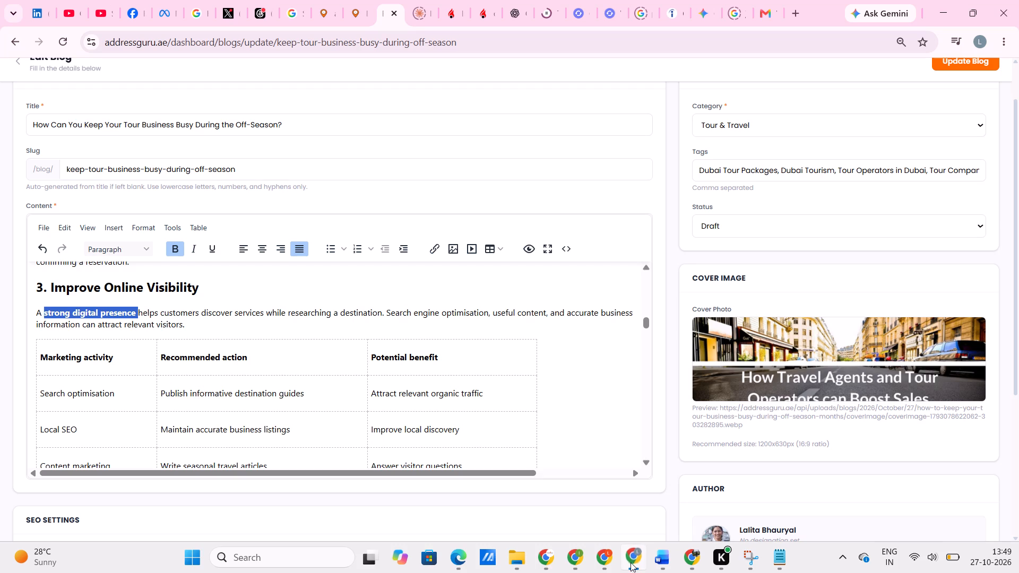
{"action": "left_click", "coordinate": [631, 562]}
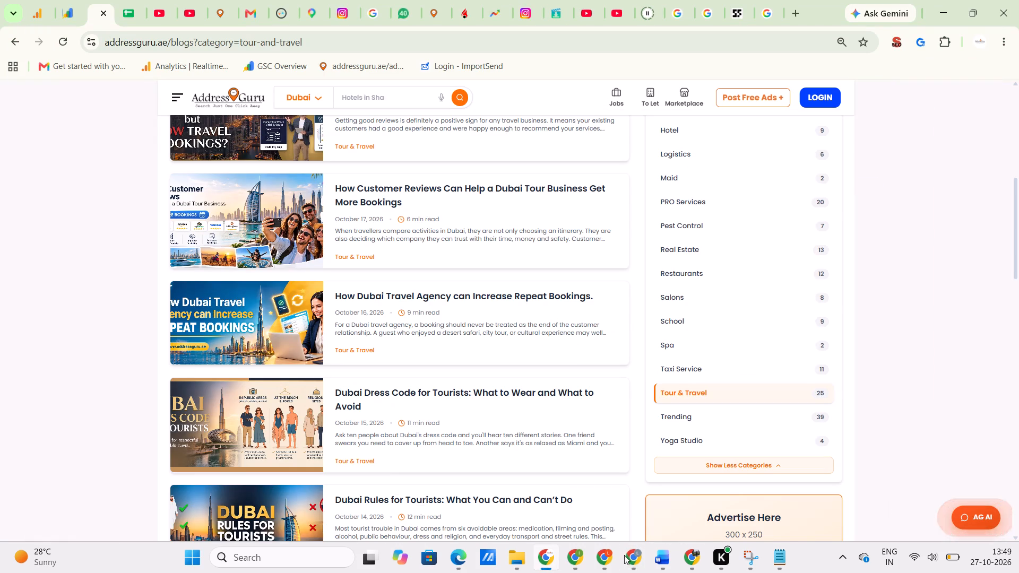
{"action": "scroll", "coordinate": [504, 443], "scroll_direction": "down", "scroll_amount": 4}
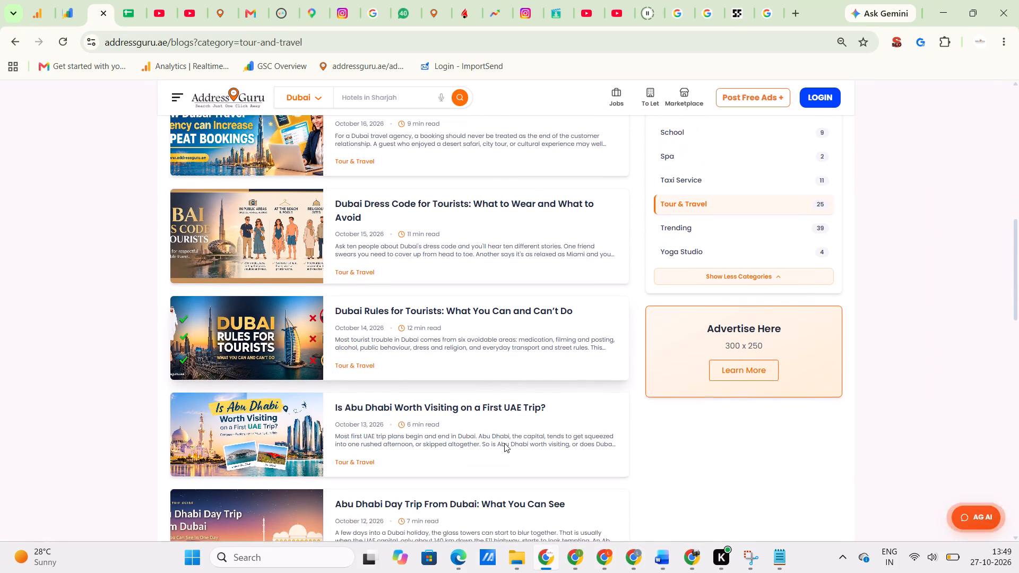
{"action": "scroll", "coordinate": [504, 443], "scroll_direction": "down", "scroll_amount": 3}
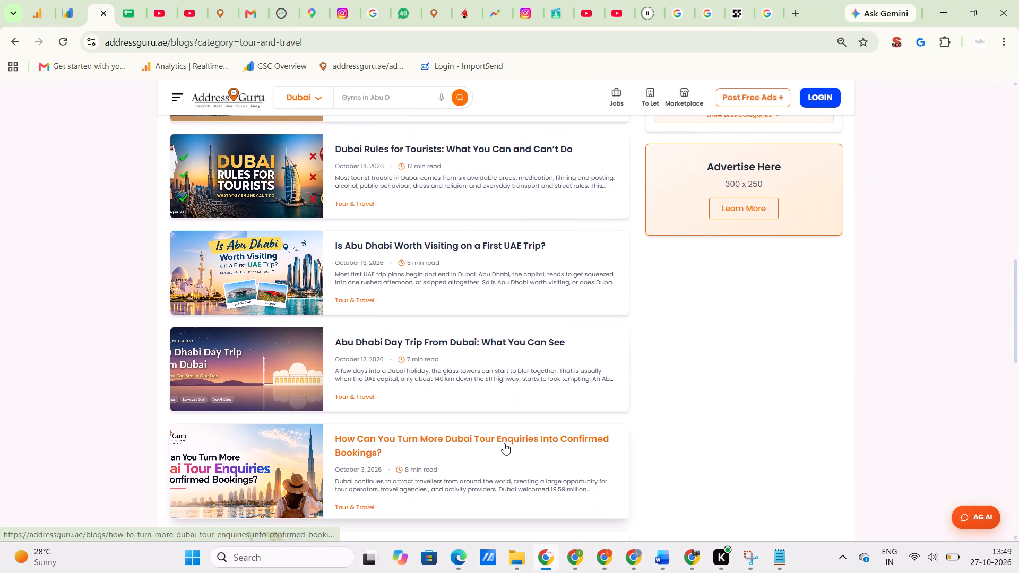
{"action": "scroll", "coordinate": [504, 443], "scroll_direction": "down", "scroll_amount": 3}
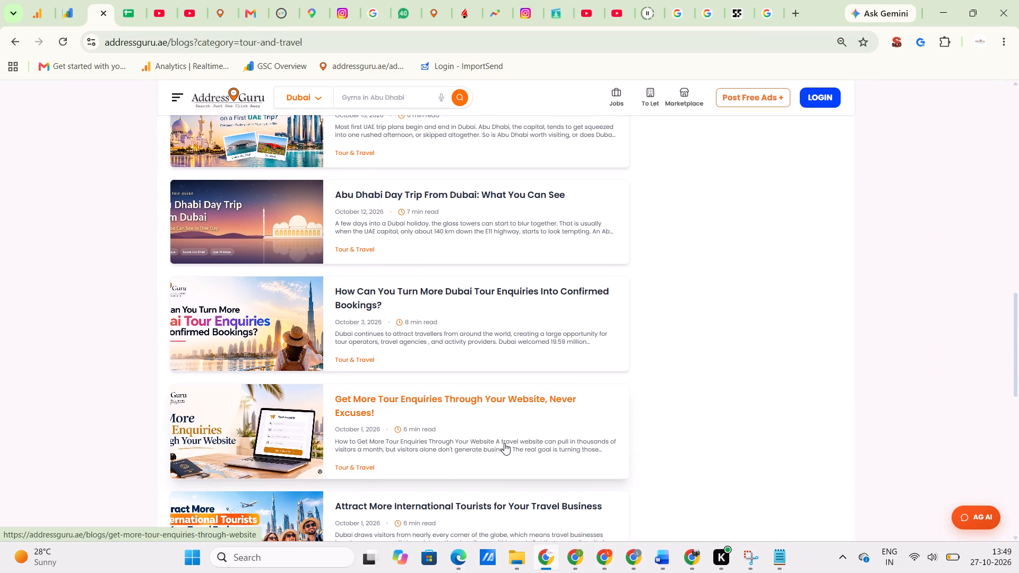
{"action": "scroll", "coordinate": [504, 443], "scroll_direction": "down", "scroll_amount": 2}
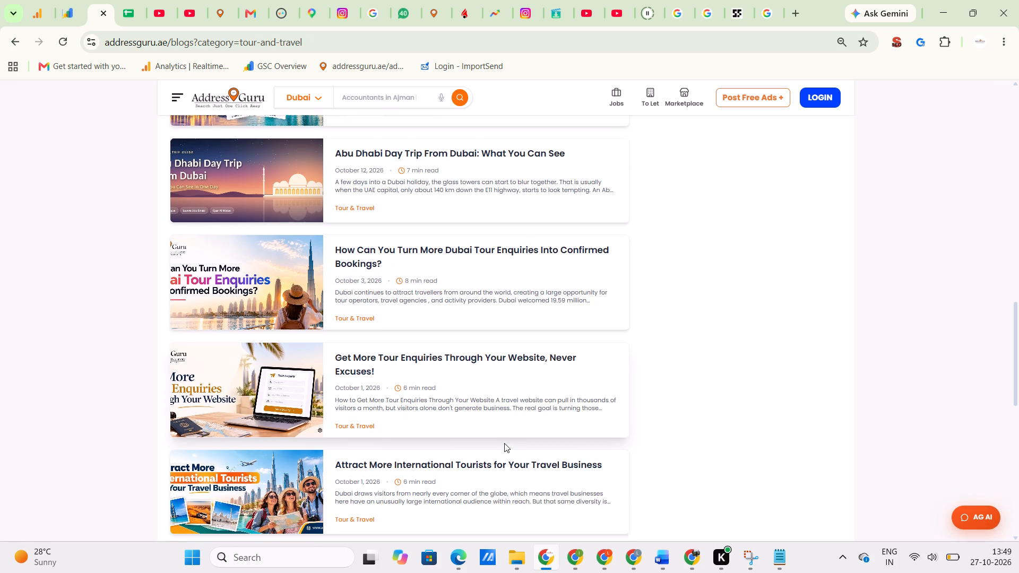
{"action": "scroll", "coordinate": [504, 443], "scroll_direction": "down", "scroll_amount": 3}
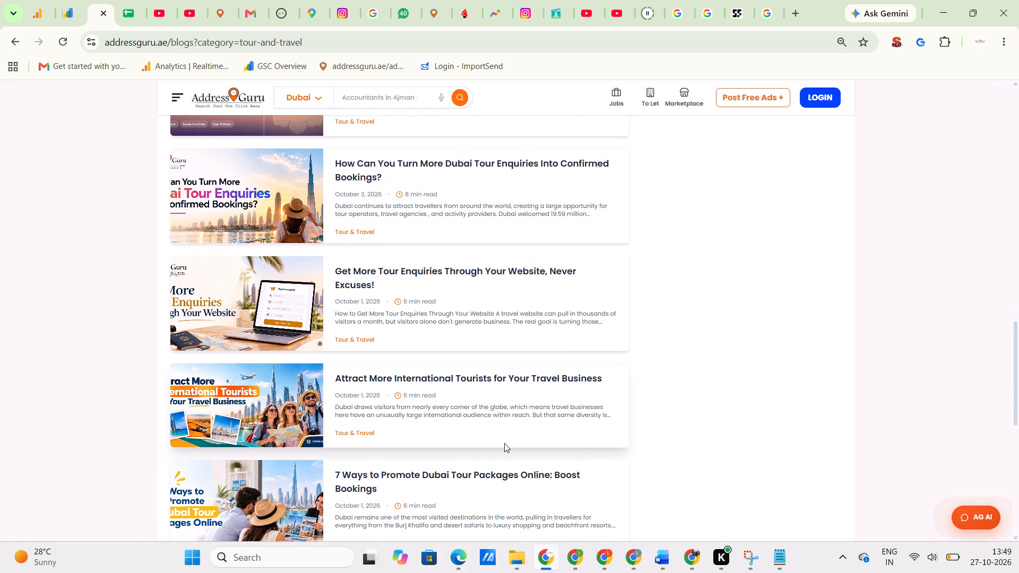
{"action": "scroll", "coordinate": [504, 443], "scroll_direction": "down", "scroll_amount": 2}
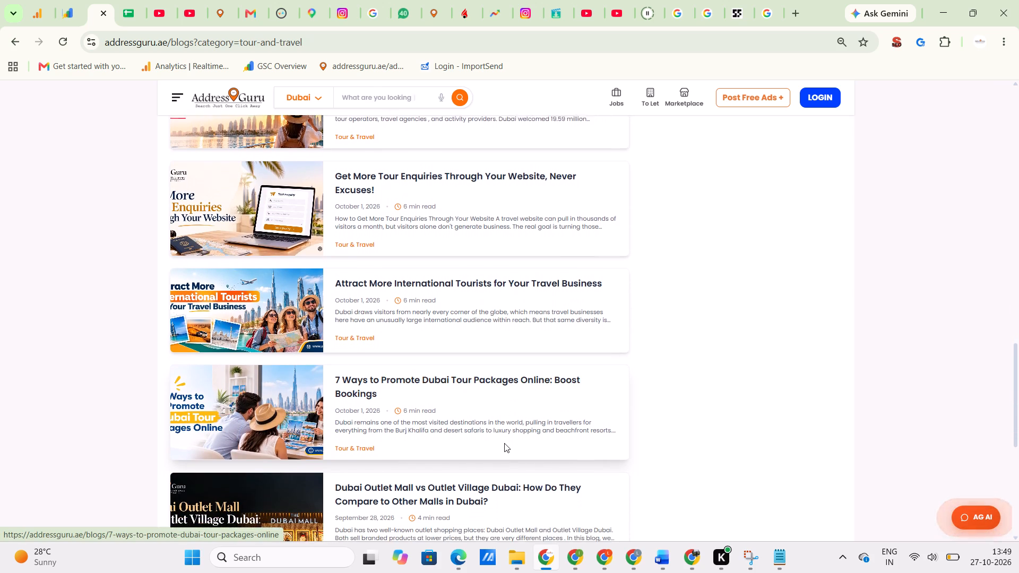
{"action": "scroll", "coordinate": [504, 443], "scroll_direction": "down", "scroll_amount": 2}
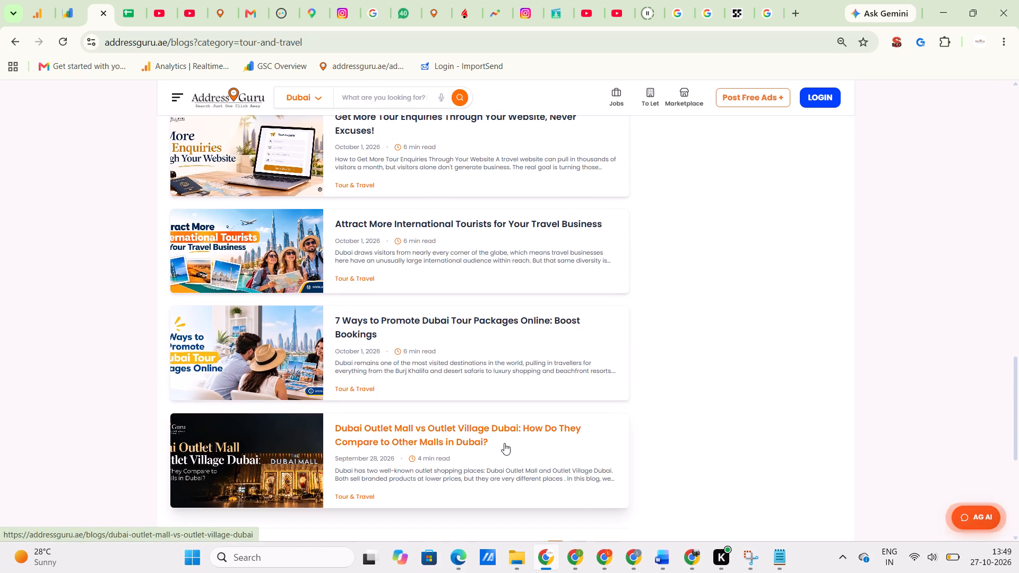
Open the post "7 Ways to Promote Dubai Tour Packages Online: Boost Bookings", copy its URL and return to the blog list.
{"action": "left_click", "coordinate": [473, 321]}
{"action": "left_click", "coordinate": [408, 39]}
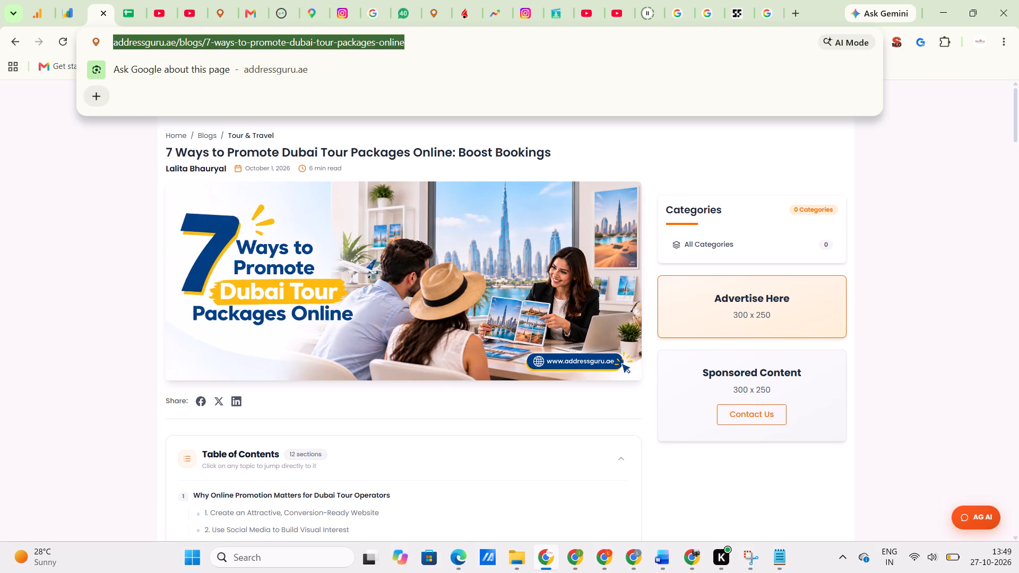
{"action": "left_click", "coordinate": [417, 37]}
{"action": "key", "text": "ctrl+a"}
{"action": "key", "text": "ctrl+c"}
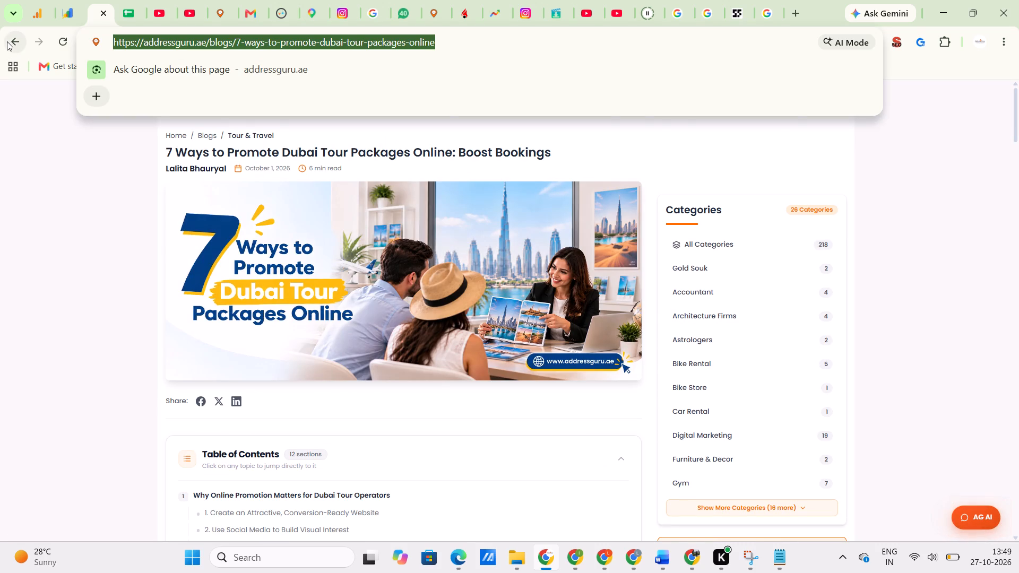
{"action": "left_click", "coordinate": [7, 41]}
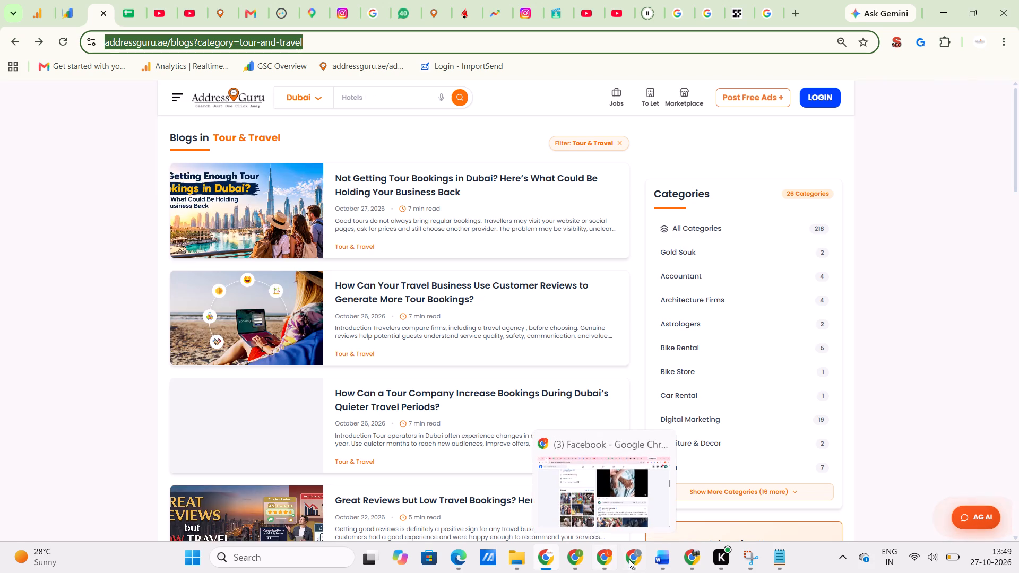
Link "dubai tour packages" in the paragraph below the marketing activity table to the copied blog post URL, opening in a new window.
{"action": "left_click", "coordinate": [629, 559]}
{"action": "scroll", "coordinate": [342, 381], "scroll_direction": "up", "scroll_amount": 3}
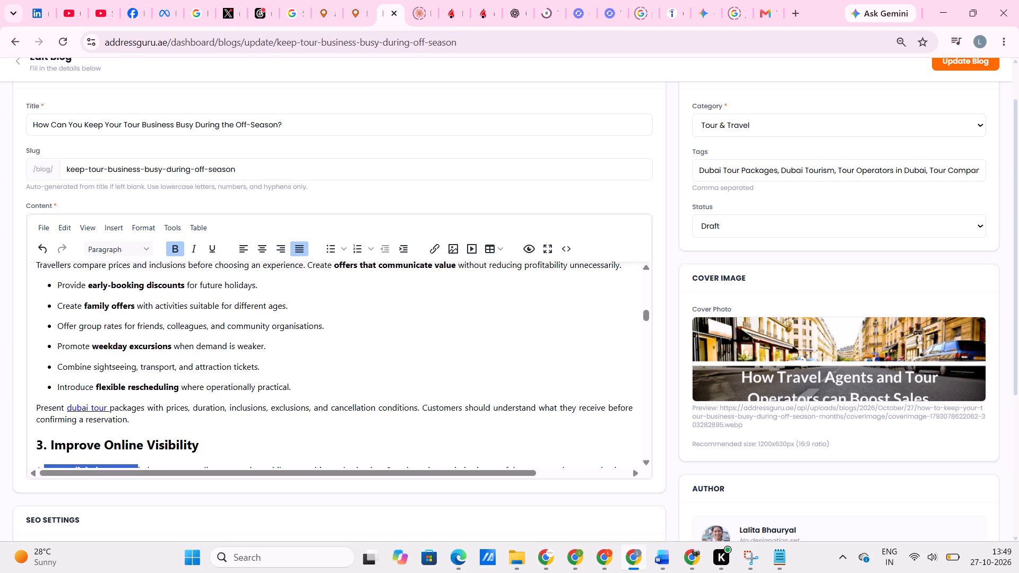
{"action": "scroll", "coordinate": [318, 376], "scroll_direction": "down", "scroll_amount": 4}
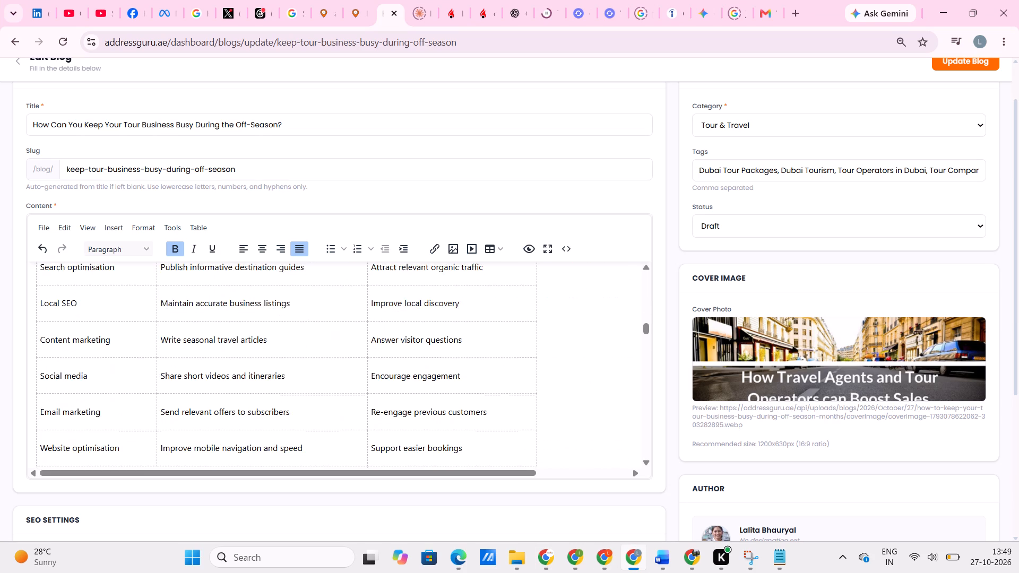
{"action": "scroll", "coordinate": [318, 376], "scroll_direction": "down", "scroll_amount": 3}
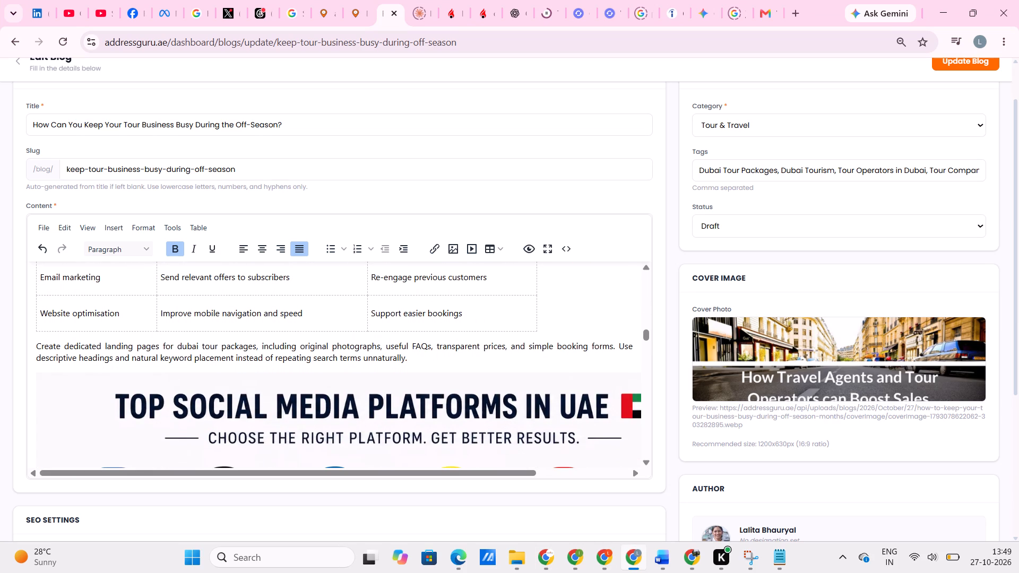
{"action": "left_click_drag", "start_coordinate": [178, 345], "coordinate": [255, 348]}
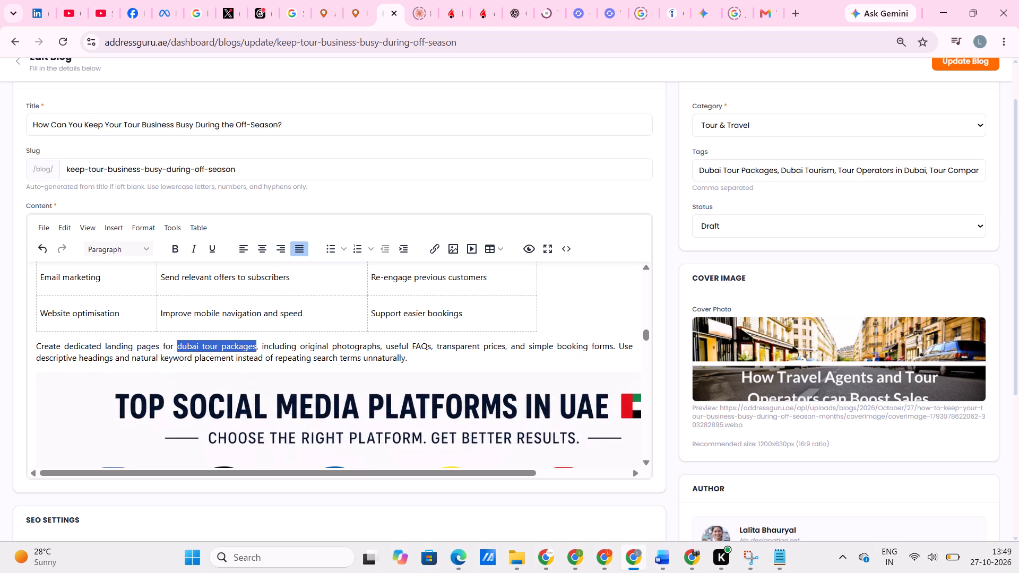
{"action": "left_click_drag", "start_coordinate": [255, 348], "coordinate": [256, 348]}
{"action": "left_click", "coordinate": [441, 248]}
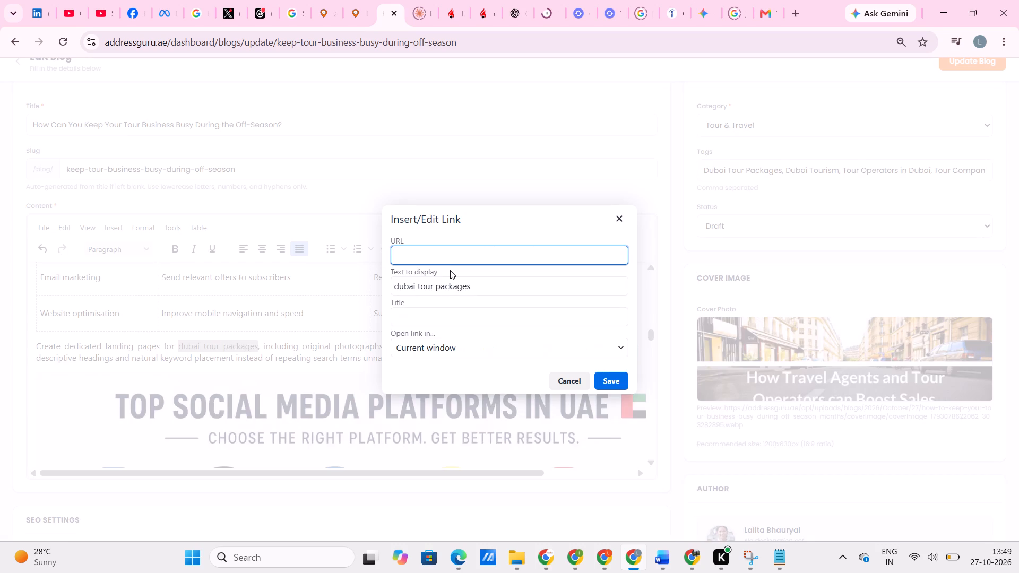
{"action": "key", "text": "ctrl+v"}
{"action": "left_click", "coordinate": [470, 346]}
{"action": "left_click", "coordinate": [476, 384]}
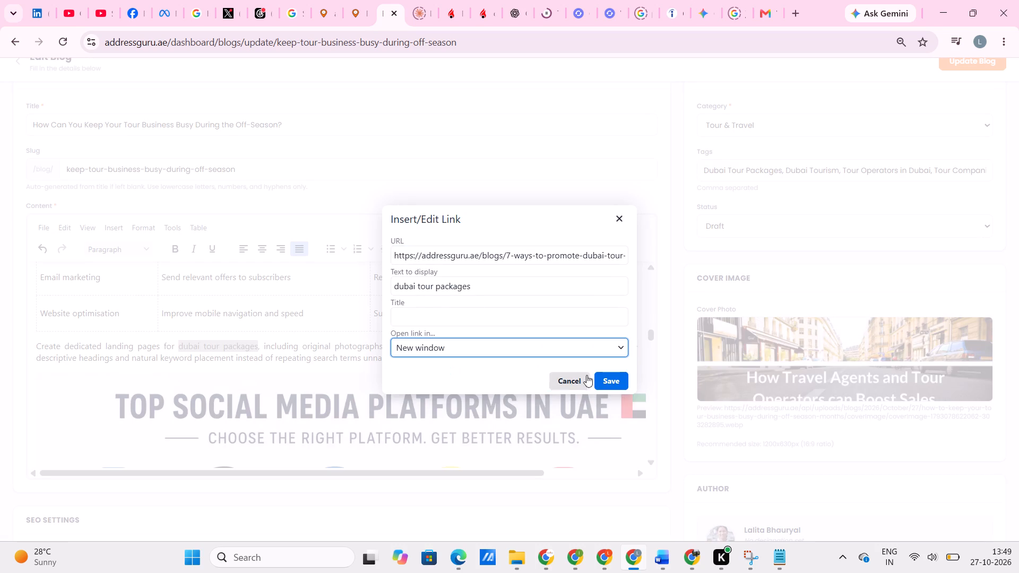
{"action": "left_click", "coordinate": [603, 380]}
{"action": "left_click", "coordinate": [368, 346]}
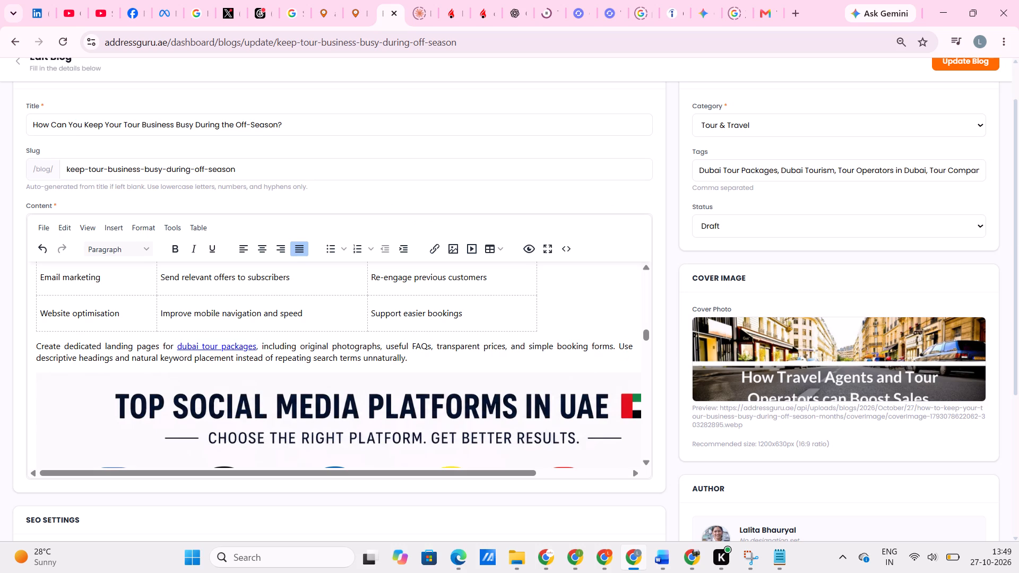
In the other Chrome window, look through both pages of Tour & Travel blog posts for another internal link candidate, and return to the draft.
{"action": "scroll", "coordinate": [366, 344], "scroll_direction": "up", "scroll_amount": 3}
{"action": "scroll", "coordinate": [366, 344], "scroll_direction": "down", "scroll_amount": 1}
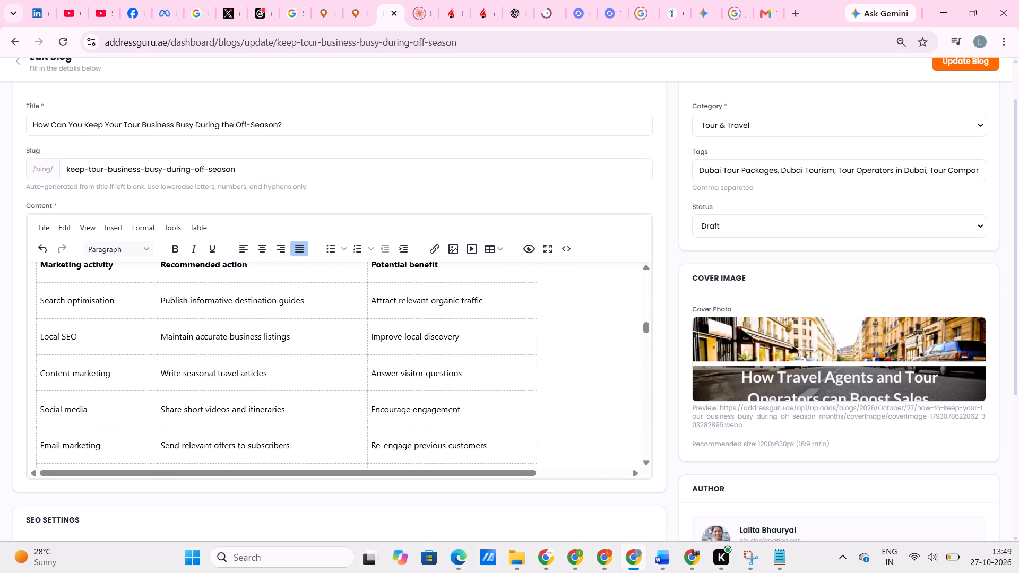
{"action": "scroll", "coordinate": [386, 414], "scroll_direction": "up", "scroll_amount": 2}
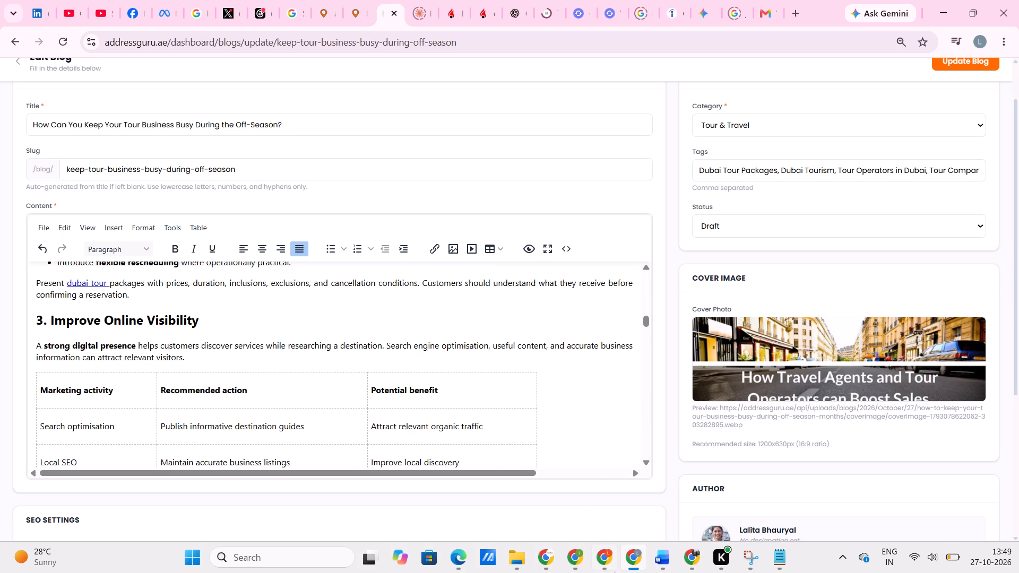
{"action": "left_click", "coordinate": [550, 553]}
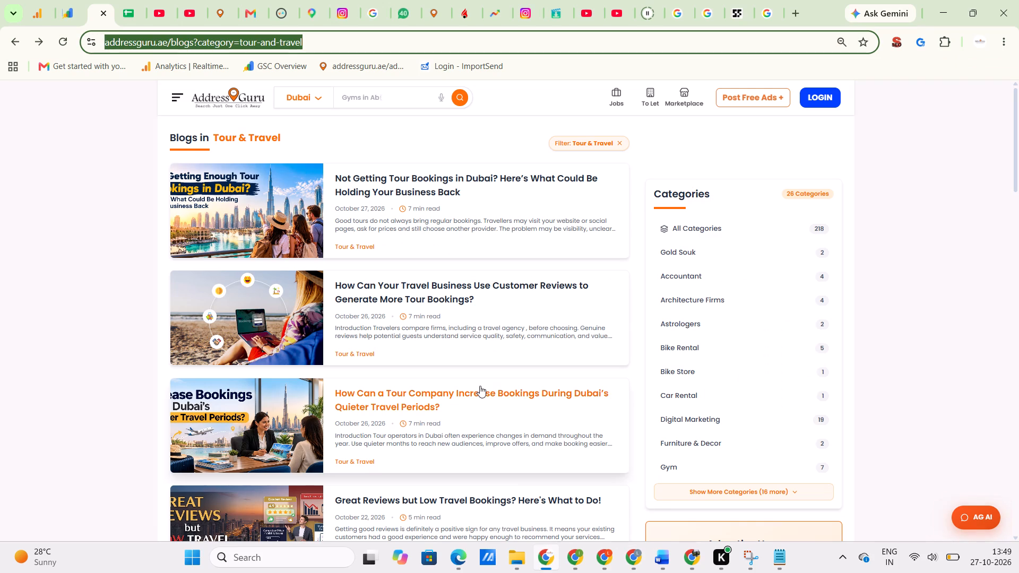
{"action": "scroll", "coordinate": [480, 386], "scroll_direction": "down", "scroll_amount": 14}
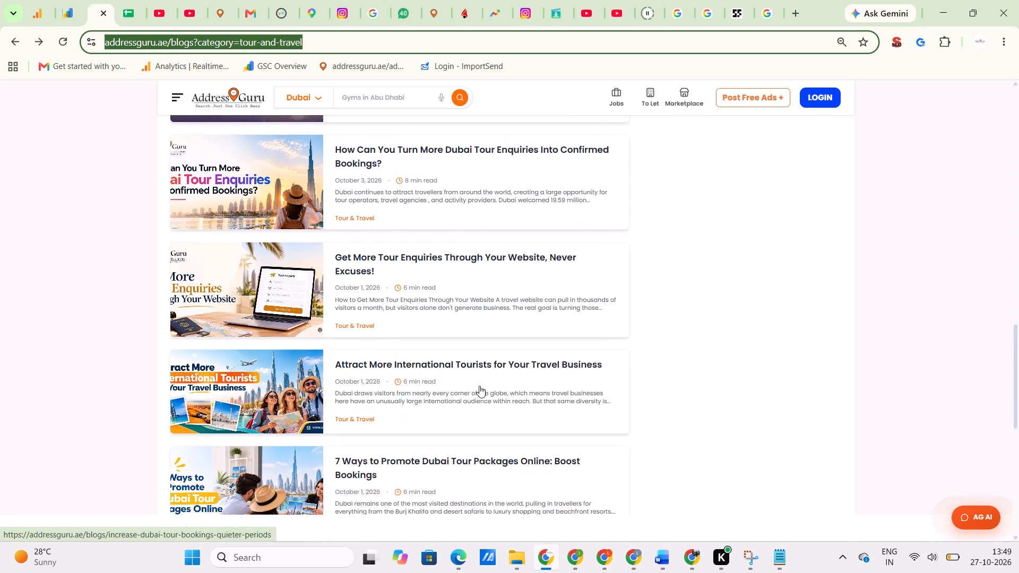
{"action": "scroll", "coordinate": [479, 386], "scroll_direction": "down", "scroll_amount": 3}
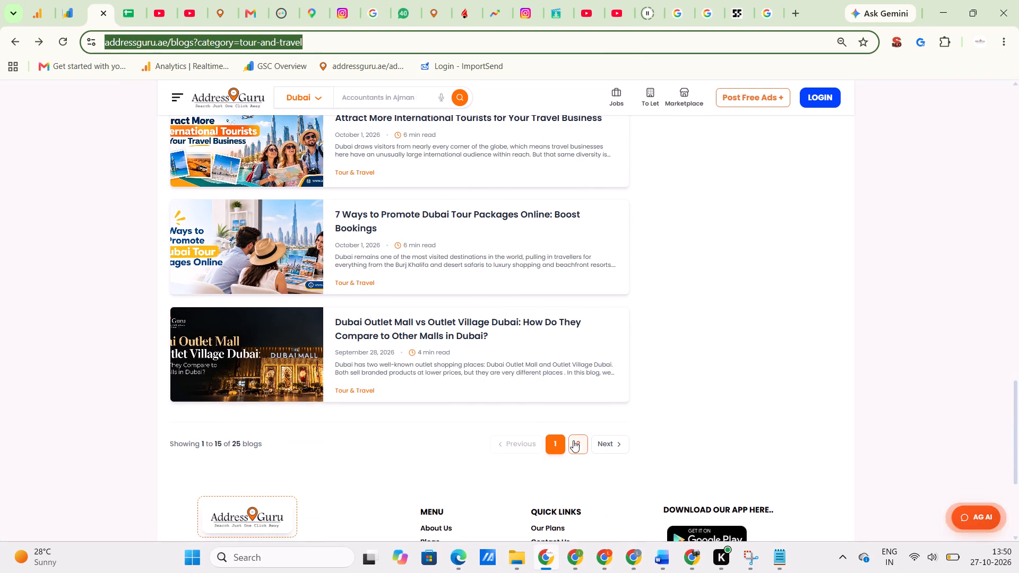
{"action": "left_click", "coordinate": [573, 440]}
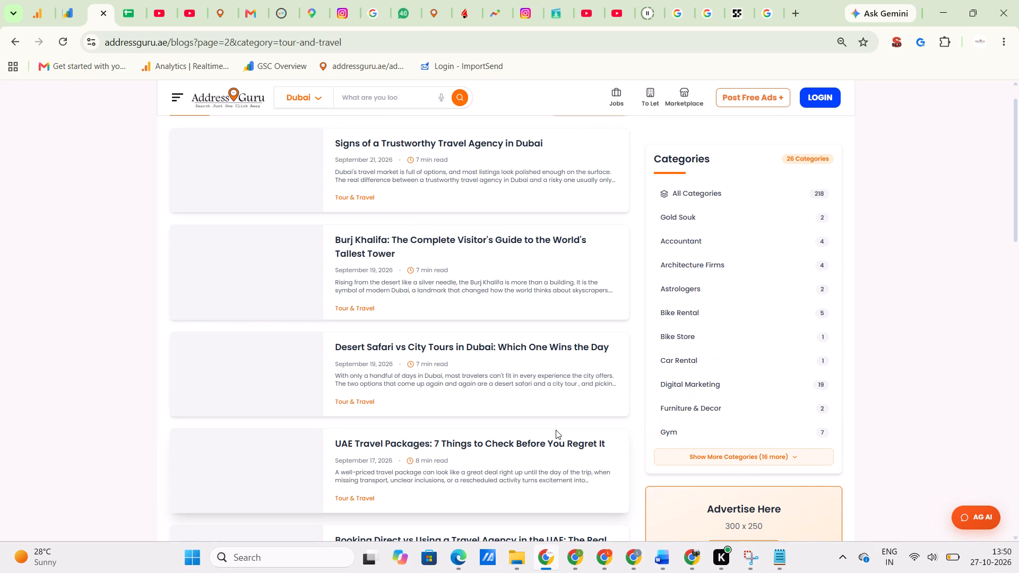
{"action": "scroll", "coordinate": [554, 428], "scroll_direction": "down", "scroll_amount": 5}
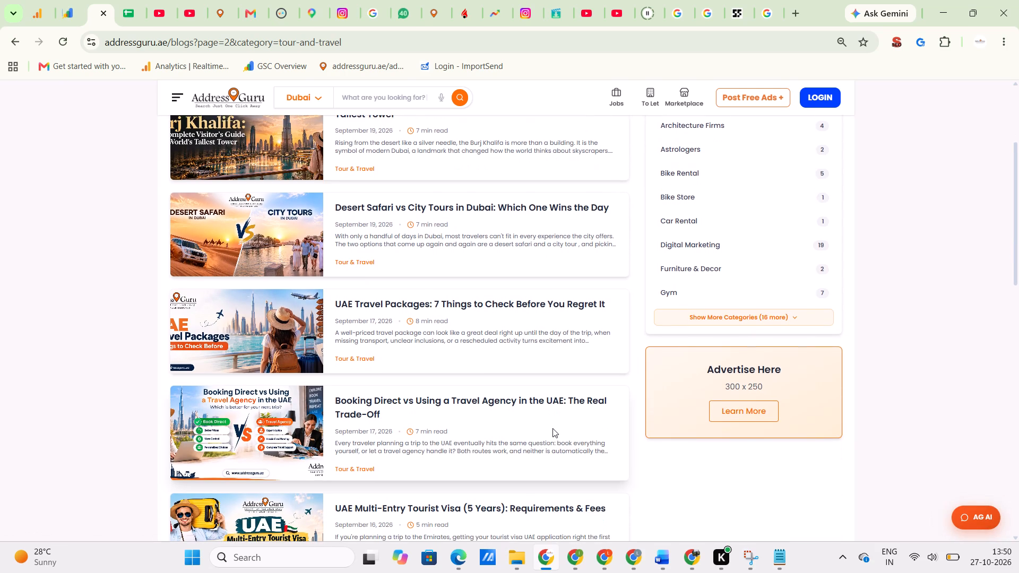
{"action": "scroll", "coordinate": [552, 428], "scroll_direction": "down", "scroll_amount": 1}
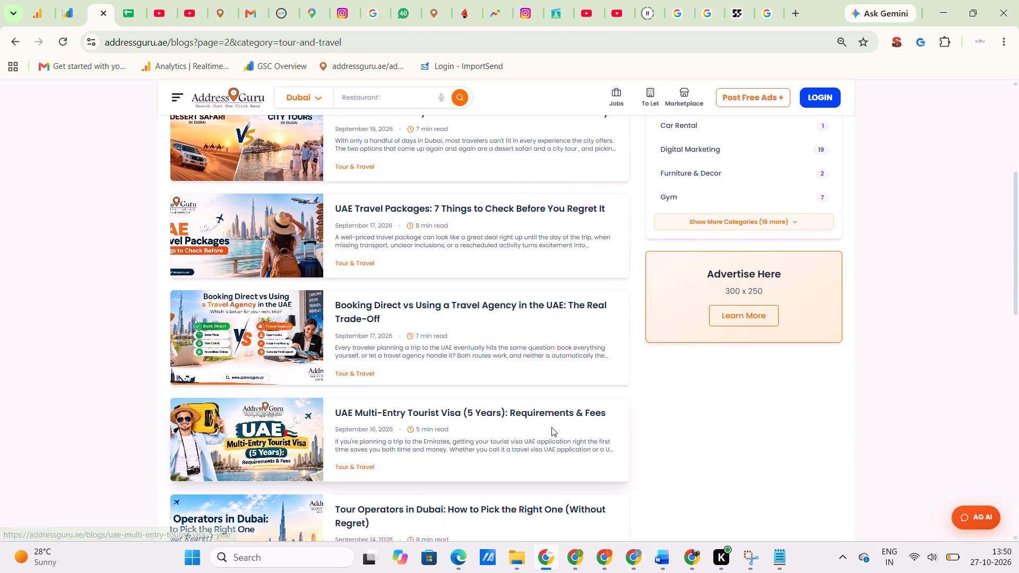
{"action": "scroll", "coordinate": [551, 427], "scroll_direction": "down", "scroll_amount": 2}
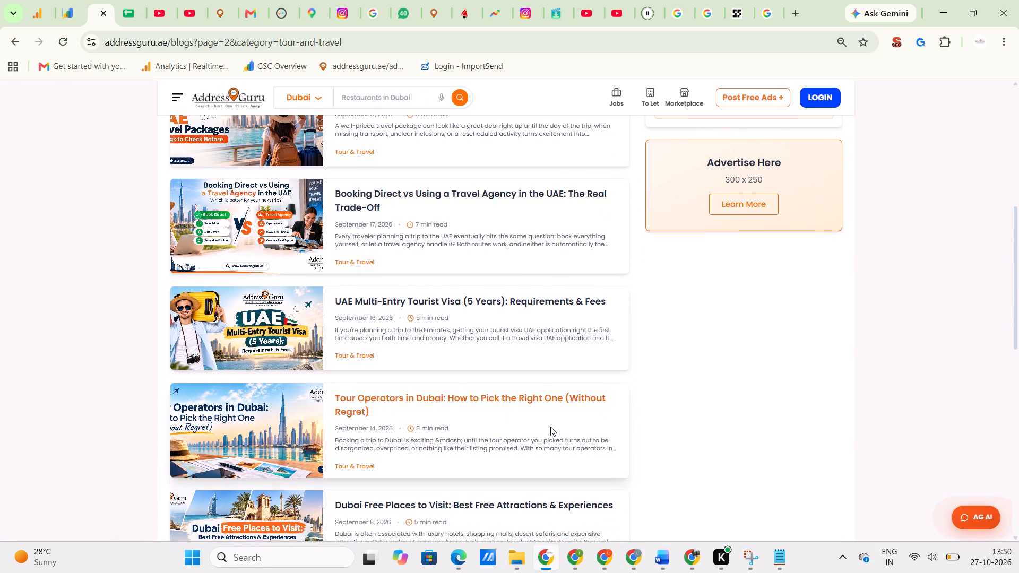
{"action": "scroll", "coordinate": [550, 427], "scroll_direction": "down", "scroll_amount": 3}
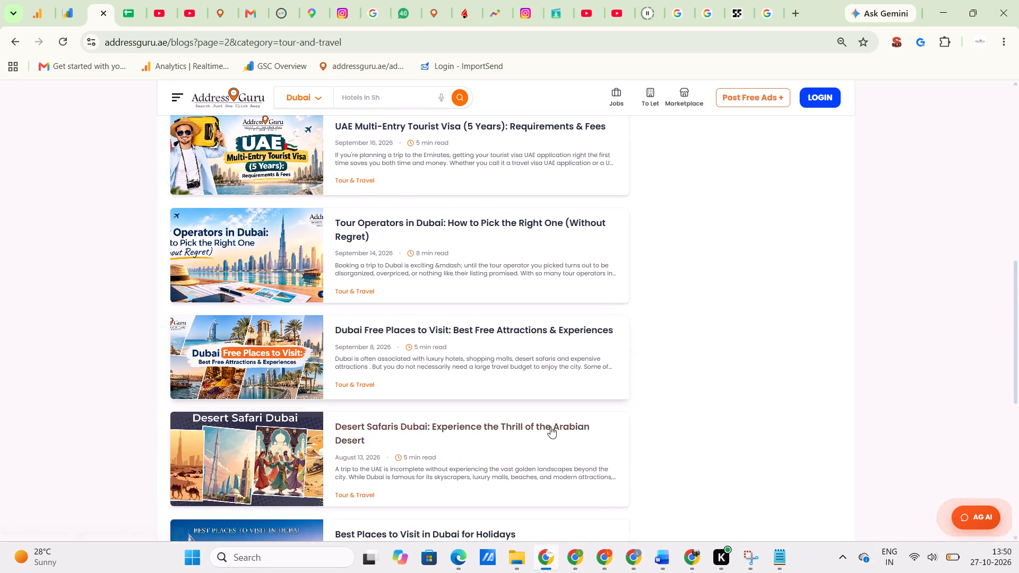
{"action": "scroll", "coordinate": [550, 427], "scroll_direction": "down", "scroll_amount": 4}
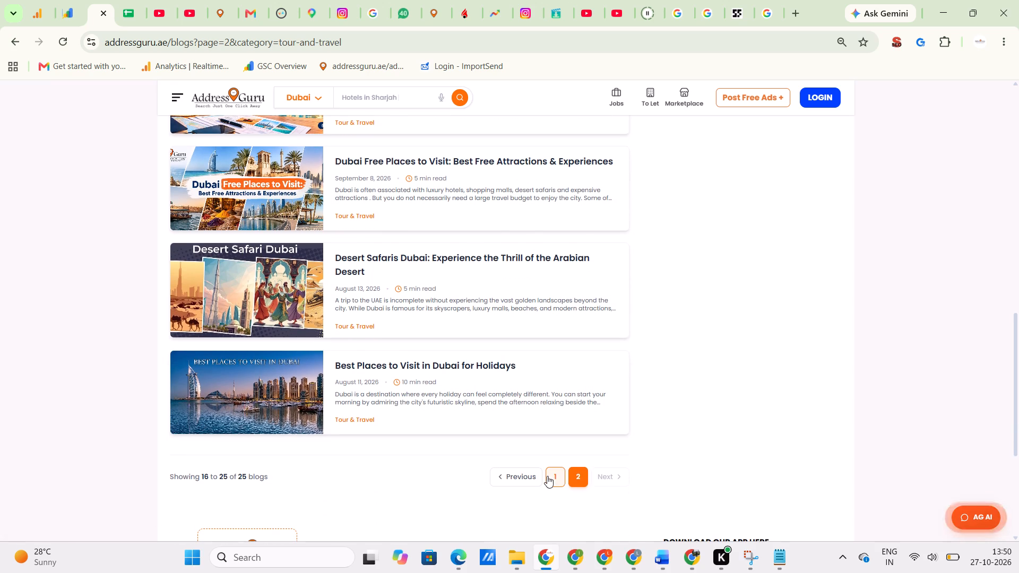
{"action": "left_click", "coordinate": [547, 476]}
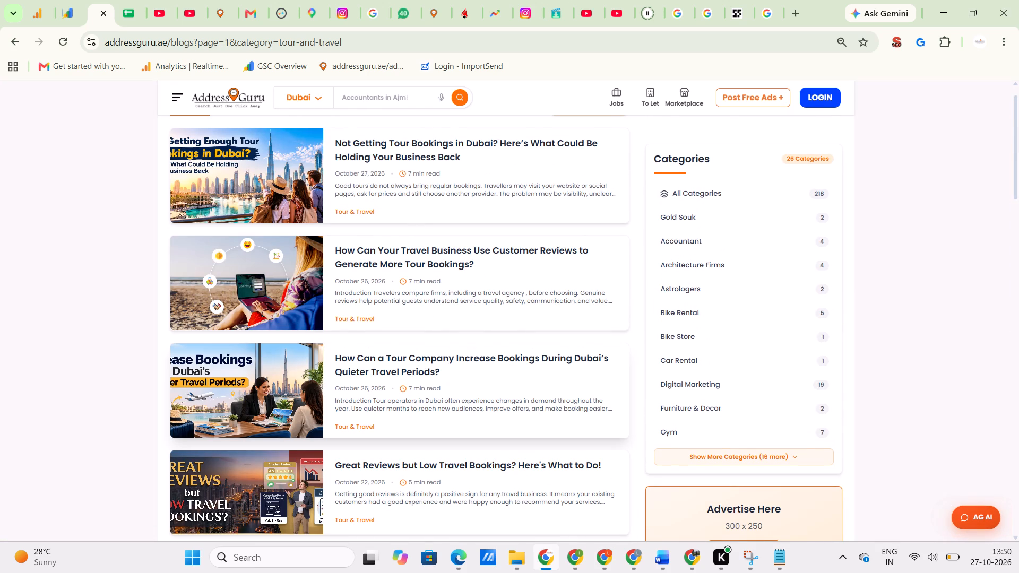
{"action": "left_click", "coordinate": [940, 6]}
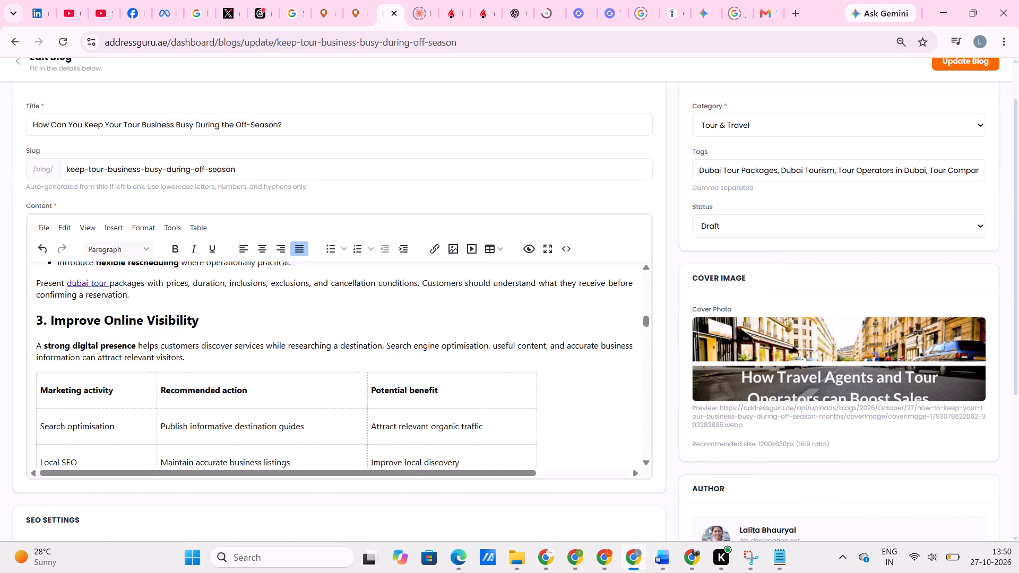
Review the draft from the seasonal infographic through the section "3. Improve Online Visibility", checking its links, bold text, table and image.
{"action": "scroll", "coordinate": [344, 338], "scroll_direction": "up", "scroll_amount": 4}
{"action": "scroll", "coordinate": [344, 338], "scroll_direction": "down", "scroll_amount": 3}
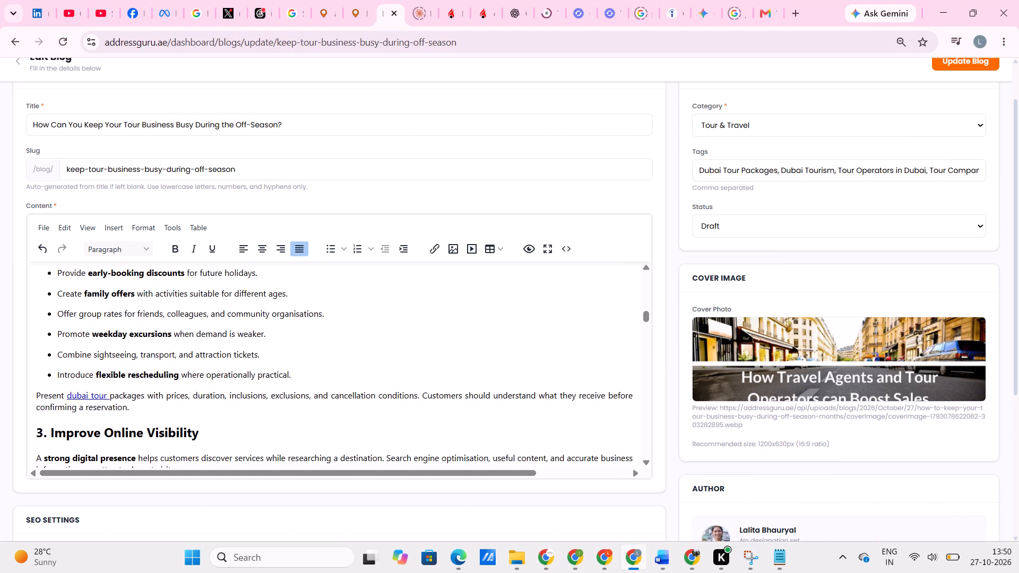
{"action": "scroll", "coordinate": [344, 338], "scroll_direction": "down", "scroll_amount": 4}
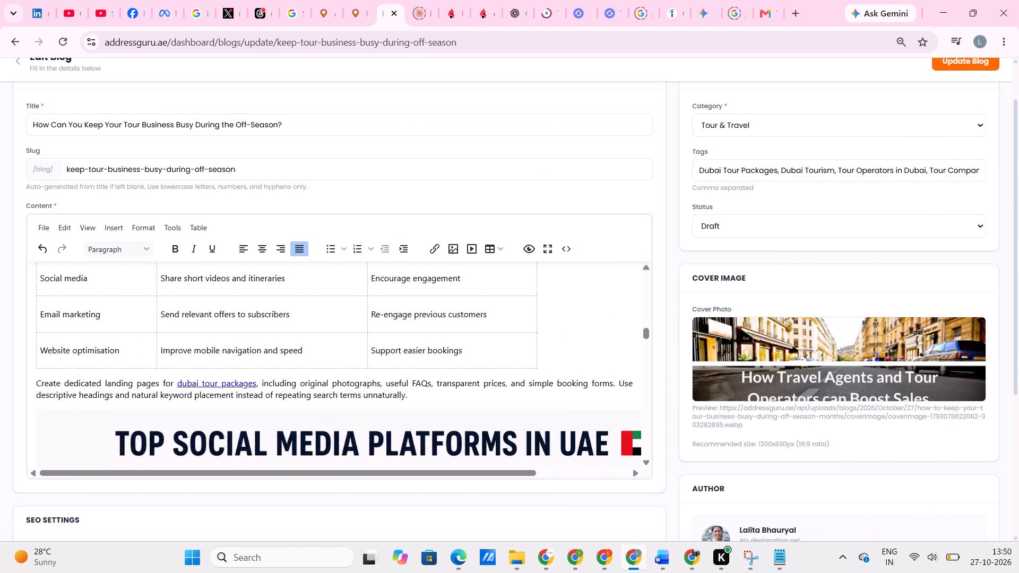
{"action": "scroll", "coordinate": [344, 338], "scroll_direction": "down", "scroll_amount": 1}
{"action": "scroll", "coordinate": [344, 338], "scroll_direction": "up", "scroll_amount": 5}
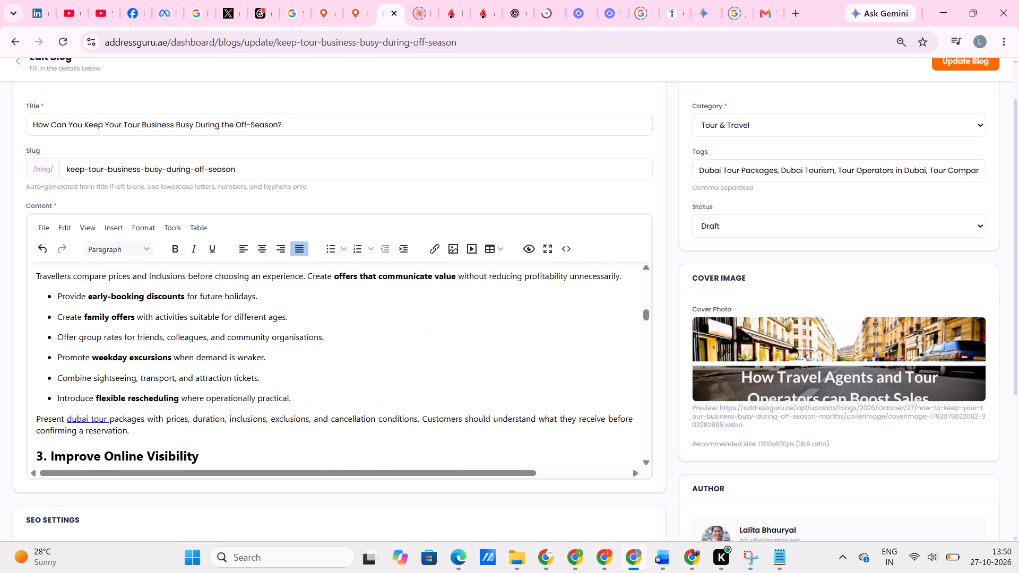
{"action": "scroll", "coordinate": [344, 338], "scroll_direction": "up", "scroll_amount": 7}
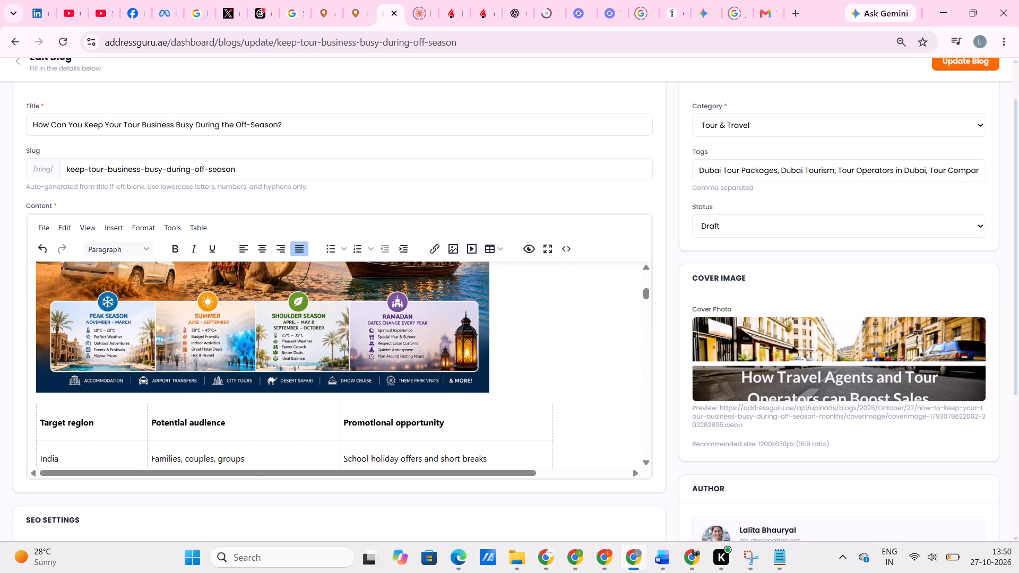
{"action": "scroll", "coordinate": [344, 338], "scroll_direction": "up", "scroll_amount": 4}
{"action": "scroll", "coordinate": [344, 338], "scroll_direction": "down", "scroll_amount": 8}
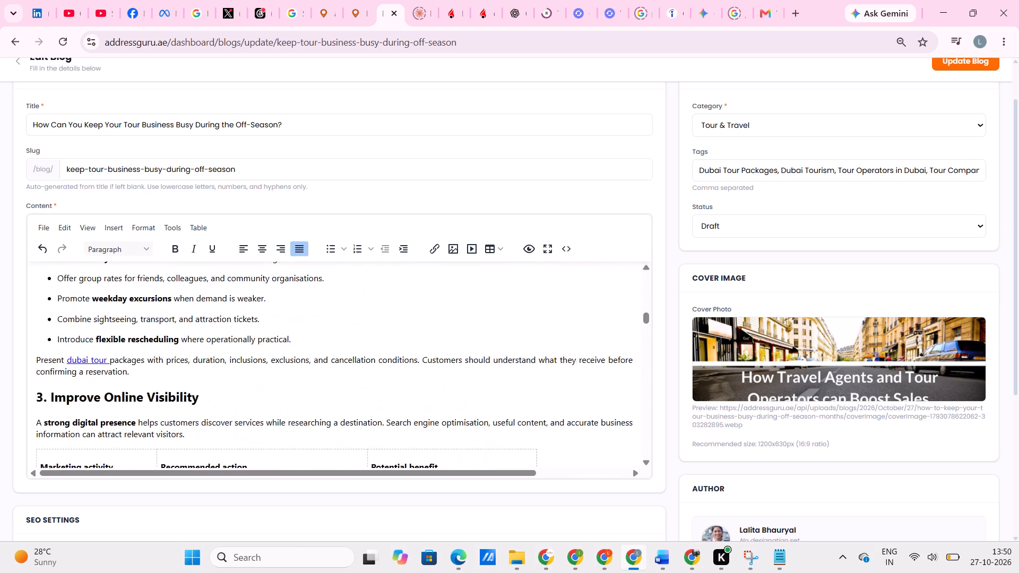
{"action": "scroll", "coordinate": [344, 338], "scroll_direction": "down", "scroll_amount": 2}
{"action": "scroll", "coordinate": [344, 338], "scroll_direction": "up", "scroll_amount": 1}
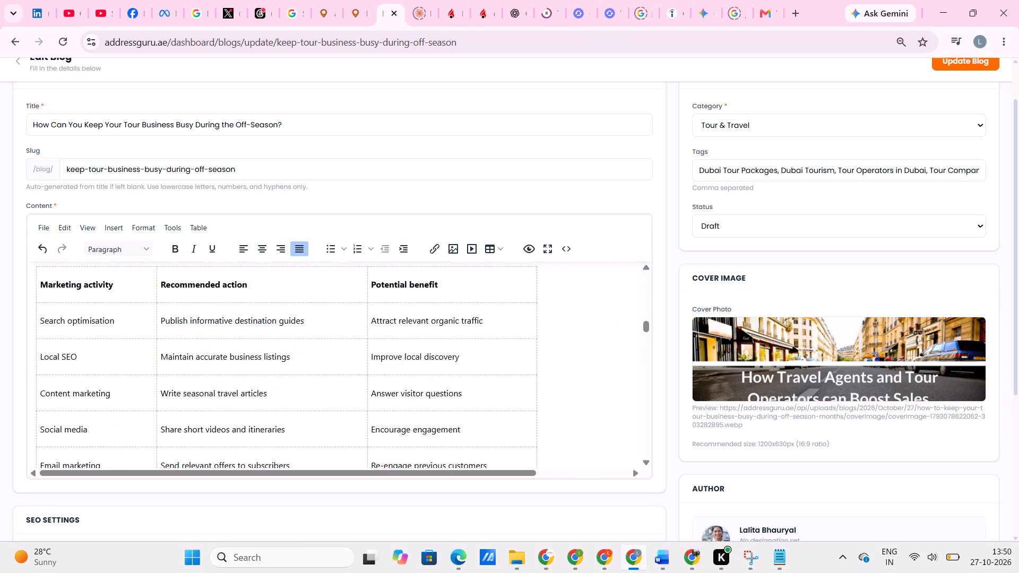
{"action": "scroll", "coordinate": [344, 338], "scroll_direction": "up", "scroll_amount": 2}
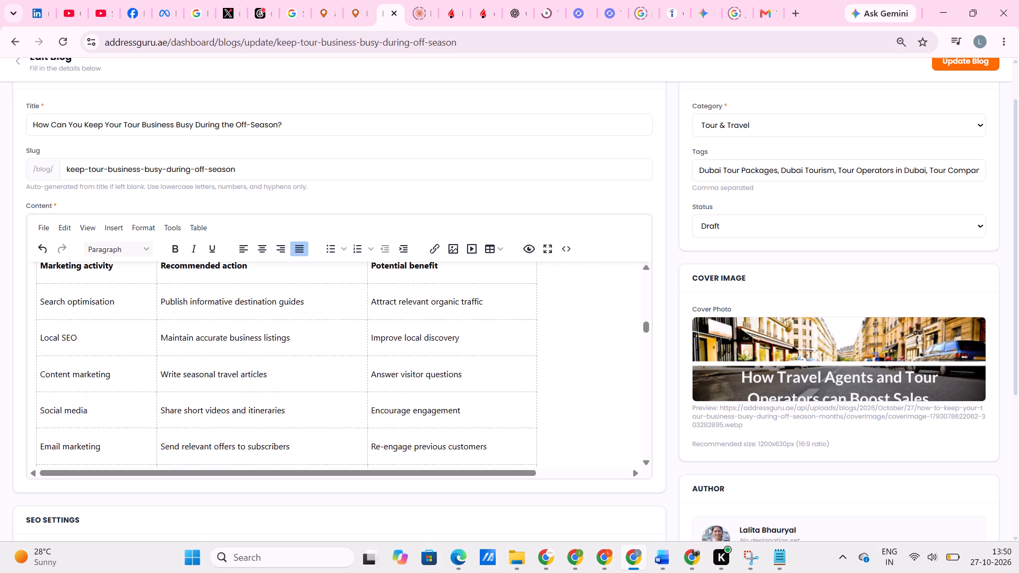
{"action": "scroll", "coordinate": [344, 338], "scroll_direction": "up", "scroll_amount": 1}
Scale down the oversized "Top Social Media Platforms in UAE" image proportionally so it fits within the text width.
{"action": "scroll", "coordinate": [344, 338], "scroll_direction": "down", "scroll_amount": 3}
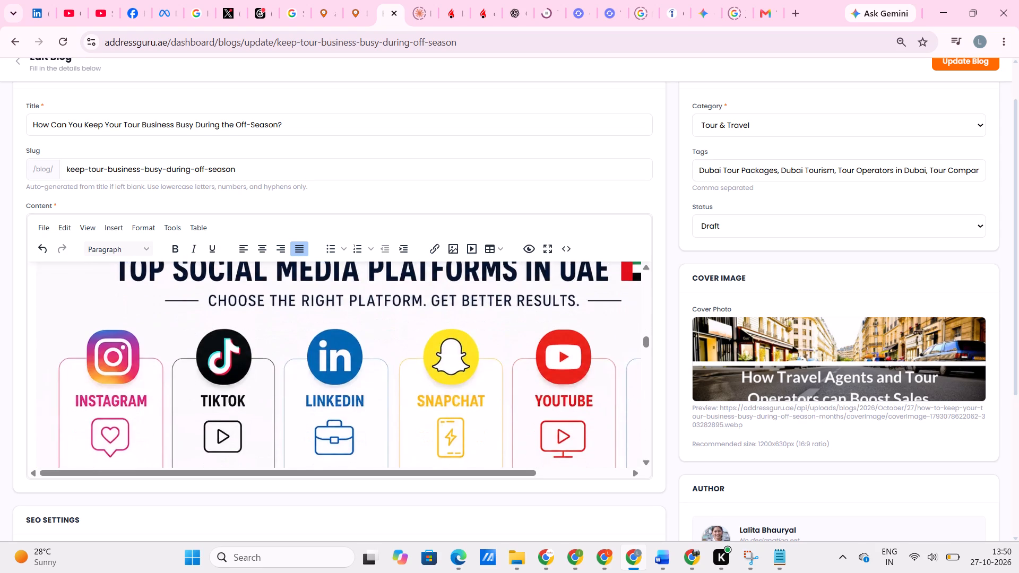
{"action": "scroll", "coordinate": [368, 353], "scroll_direction": "down", "scroll_amount": 1}
{"action": "left_click", "coordinate": [368, 353]}
{"action": "scroll", "coordinate": [410, 360], "scroll_direction": "left", "scroll_amount": 3}
{"action": "scroll", "coordinate": [553, 402], "scroll_direction": "down", "scroll_amount": 2}
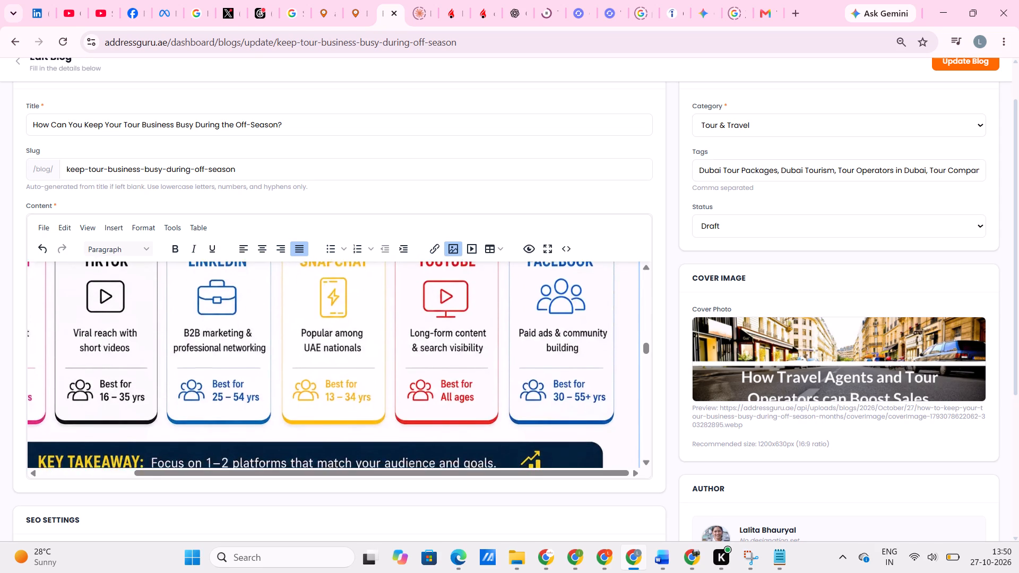
{"action": "scroll", "coordinate": [627, 454], "scroll_direction": "down", "scroll_amount": 1}
{"action": "left_click_drag", "start_coordinate": [639, 412], "coordinate": [385, 349]}
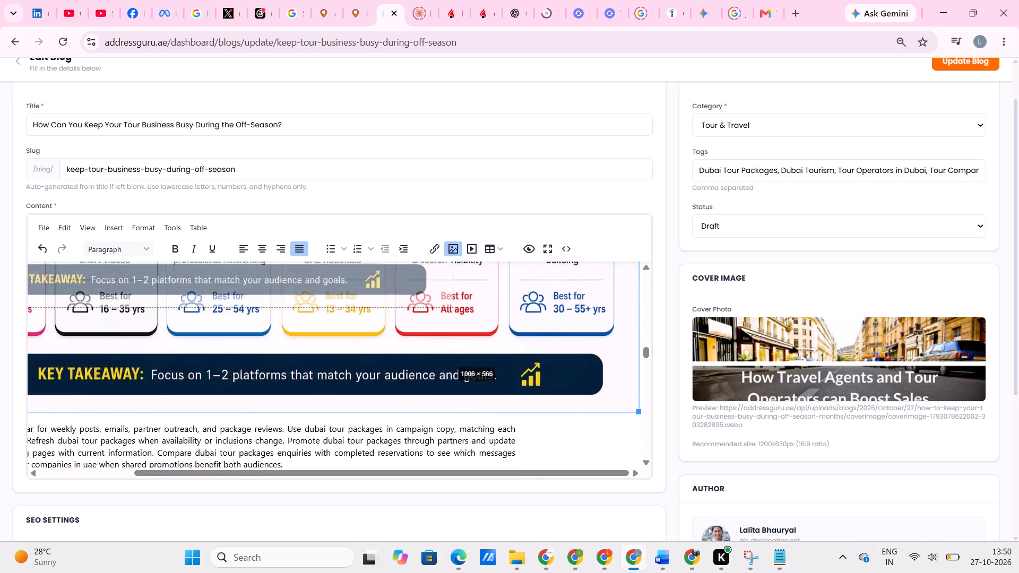
{"action": "left_click_drag", "start_coordinate": [385, 349], "coordinate": [333, 328]}
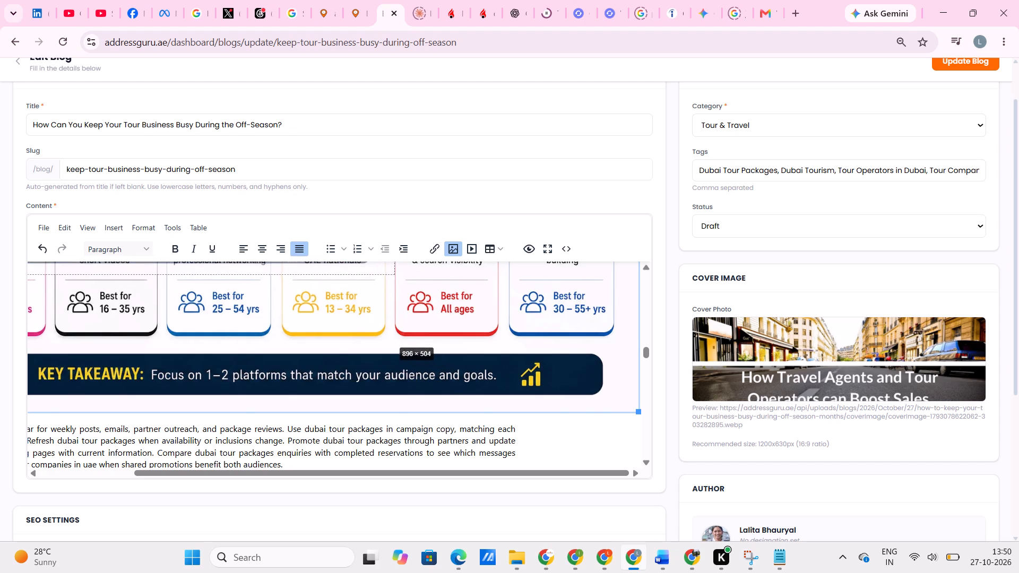
{"action": "left_click_drag", "start_coordinate": [333, 328], "coordinate": [311, 319]}
Move the "Top Social Media Platforms in UAE" image directly below section 3's introductory paragraph, above the marketing activity table.
{"action": "scroll", "coordinate": [336, 333], "scroll_direction": "up", "scroll_amount": 5}
{"action": "scroll", "coordinate": [376, 354], "scroll_direction": "up", "scroll_amount": 1}
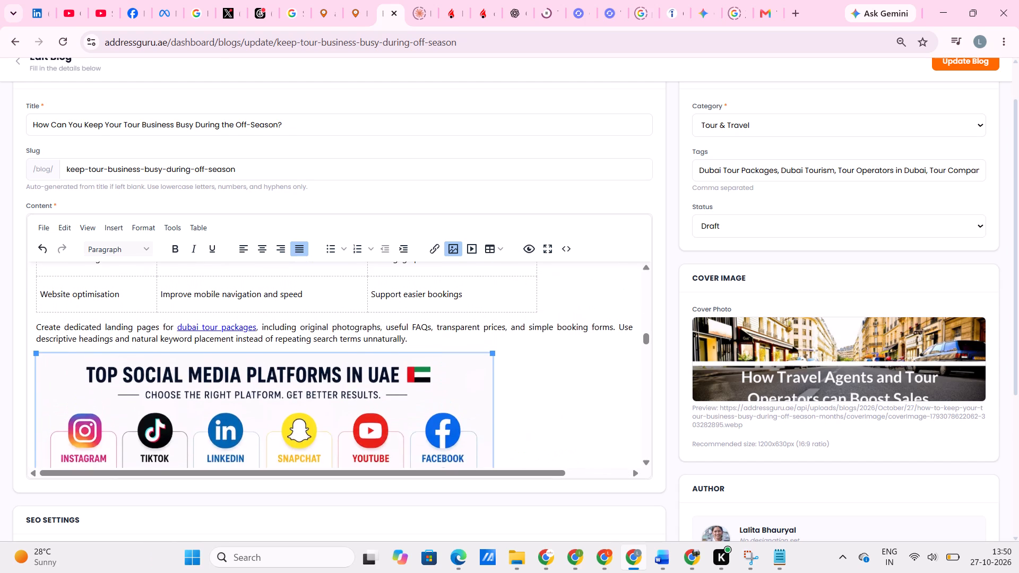
{"action": "scroll", "coordinate": [337, 371], "scroll_direction": "up", "scroll_amount": 2}
{"action": "right_click", "coordinate": [297, 427]}
{"action": "left_click_drag", "start_coordinate": [297, 427], "coordinate": [301, 378]}
{"action": "scroll", "coordinate": [301, 378], "scroll_direction": "up", "scroll_amount": 5}
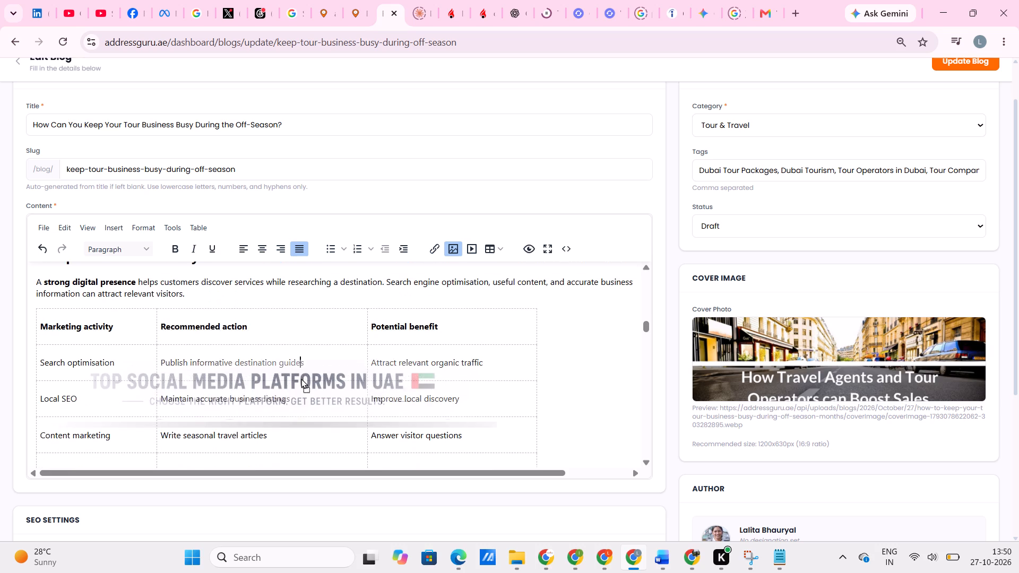
{"action": "left_click_drag", "start_coordinate": [301, 378], "coordinate": [221, 291]}
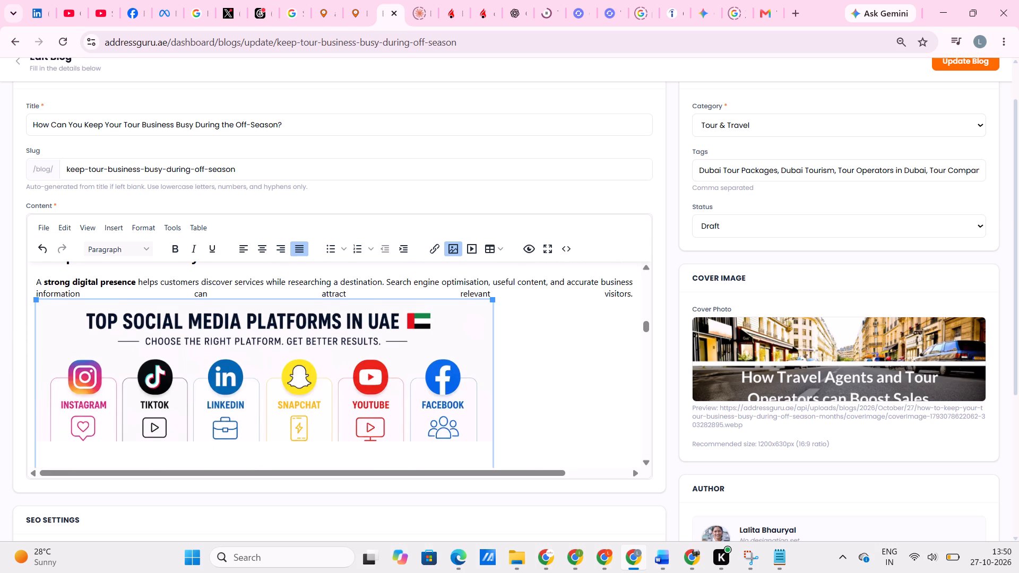
{"action": "scroll", "coordinate": [239, 305], "scroll_direction": "down", "scroll_amount": 3}
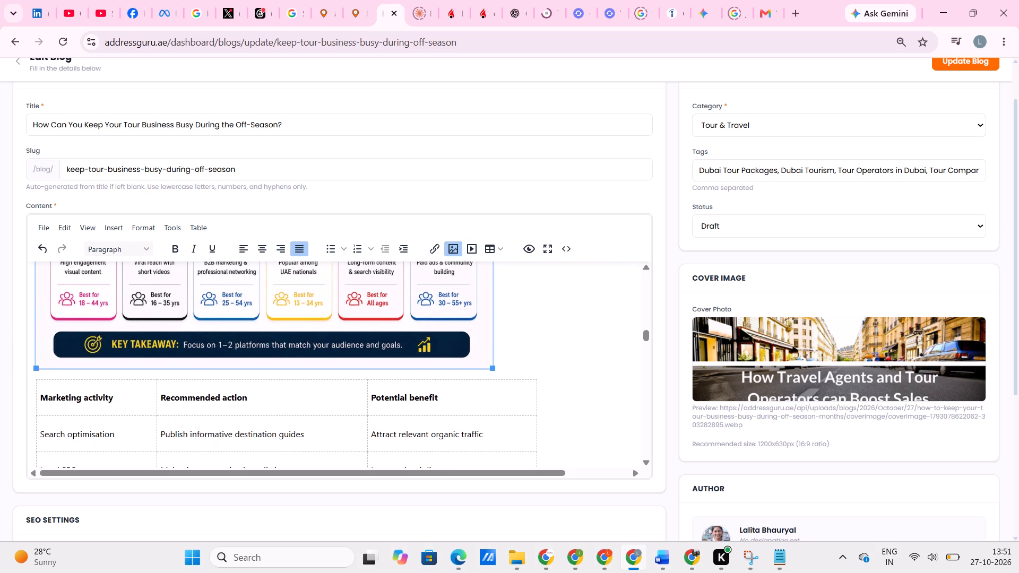
Undo the move of the social media platforms image and add an empty line after section 3's introductory paragraph.
{"action": "key", "text": "ctrl+z"}
{"action": "scroll", "coordinate": [315, 337], "scroll_direction": "up", "scroll_amount": 3}
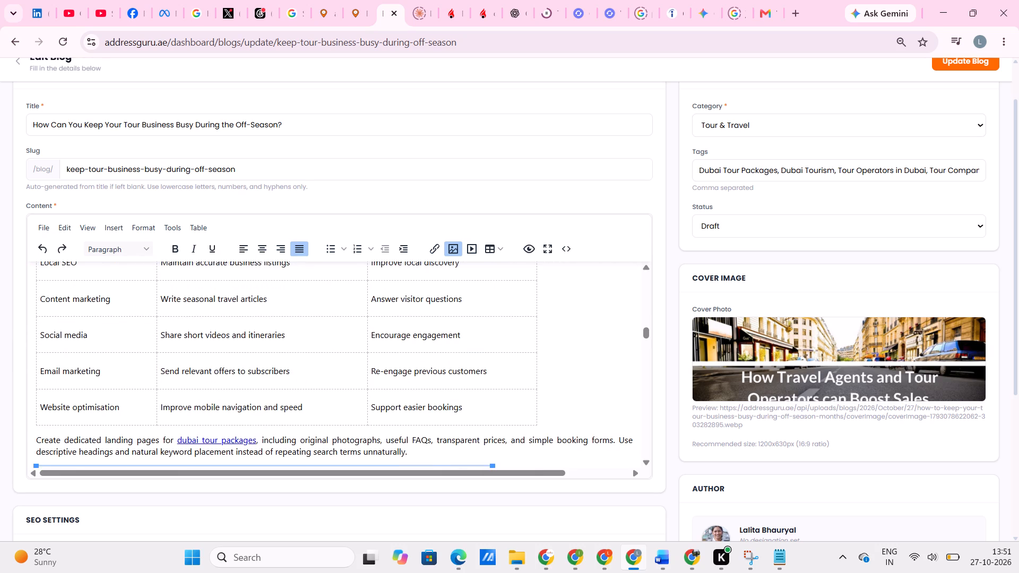
{"action": "scroll", "coordinate": [300, 410], "scroll_direction": "up", "scroll_amount": 2}
{"action": "left_click", "coordinate": [222, 291]}
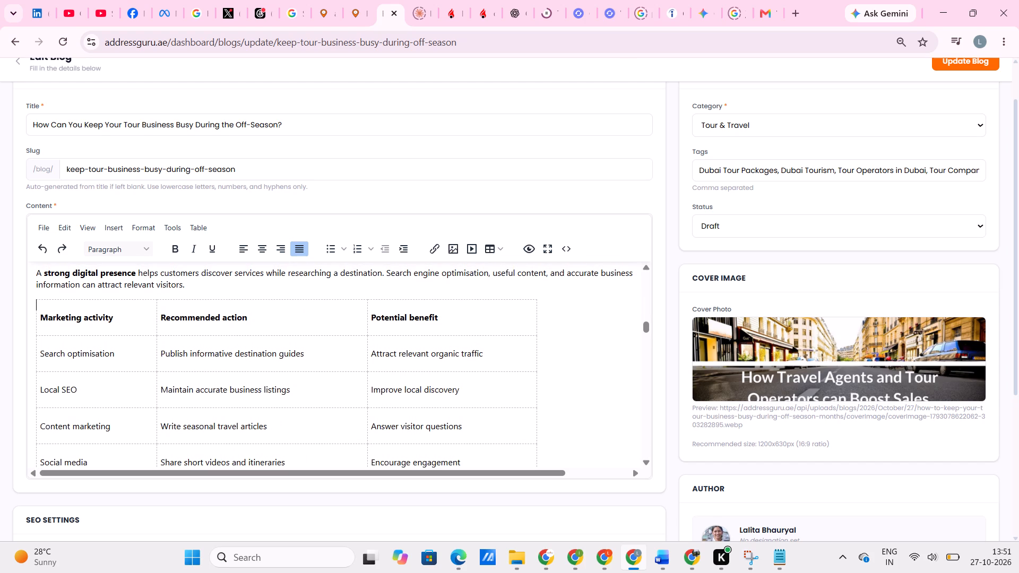
{"action": "left_click", "coordinate": [221, 285]}
{"action": "key", "text": "Return"}
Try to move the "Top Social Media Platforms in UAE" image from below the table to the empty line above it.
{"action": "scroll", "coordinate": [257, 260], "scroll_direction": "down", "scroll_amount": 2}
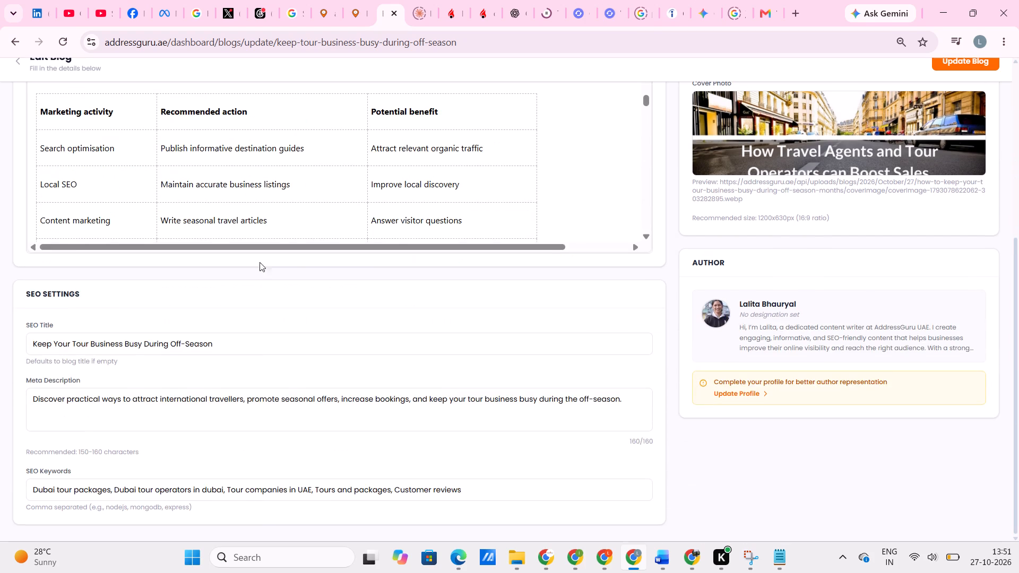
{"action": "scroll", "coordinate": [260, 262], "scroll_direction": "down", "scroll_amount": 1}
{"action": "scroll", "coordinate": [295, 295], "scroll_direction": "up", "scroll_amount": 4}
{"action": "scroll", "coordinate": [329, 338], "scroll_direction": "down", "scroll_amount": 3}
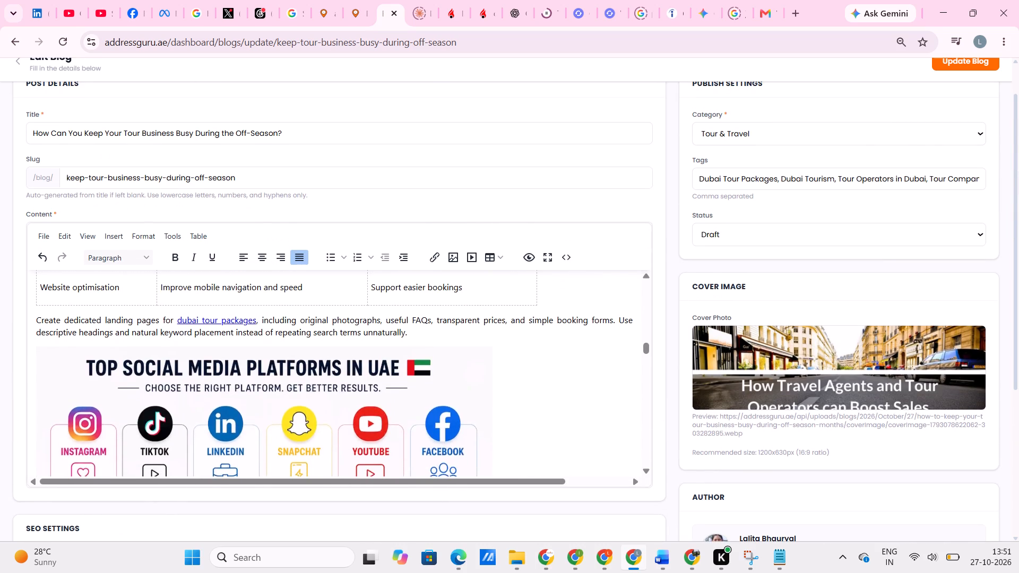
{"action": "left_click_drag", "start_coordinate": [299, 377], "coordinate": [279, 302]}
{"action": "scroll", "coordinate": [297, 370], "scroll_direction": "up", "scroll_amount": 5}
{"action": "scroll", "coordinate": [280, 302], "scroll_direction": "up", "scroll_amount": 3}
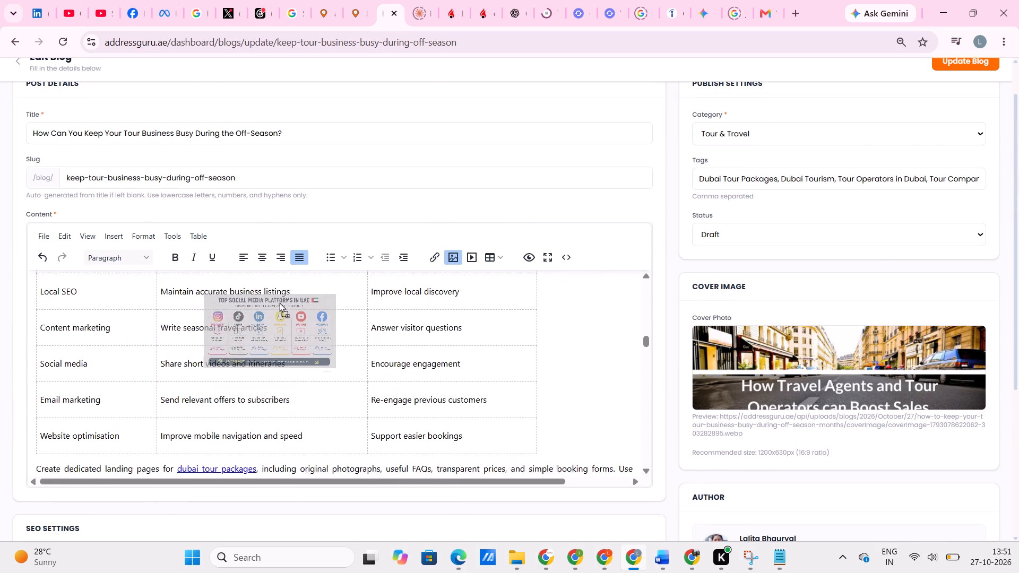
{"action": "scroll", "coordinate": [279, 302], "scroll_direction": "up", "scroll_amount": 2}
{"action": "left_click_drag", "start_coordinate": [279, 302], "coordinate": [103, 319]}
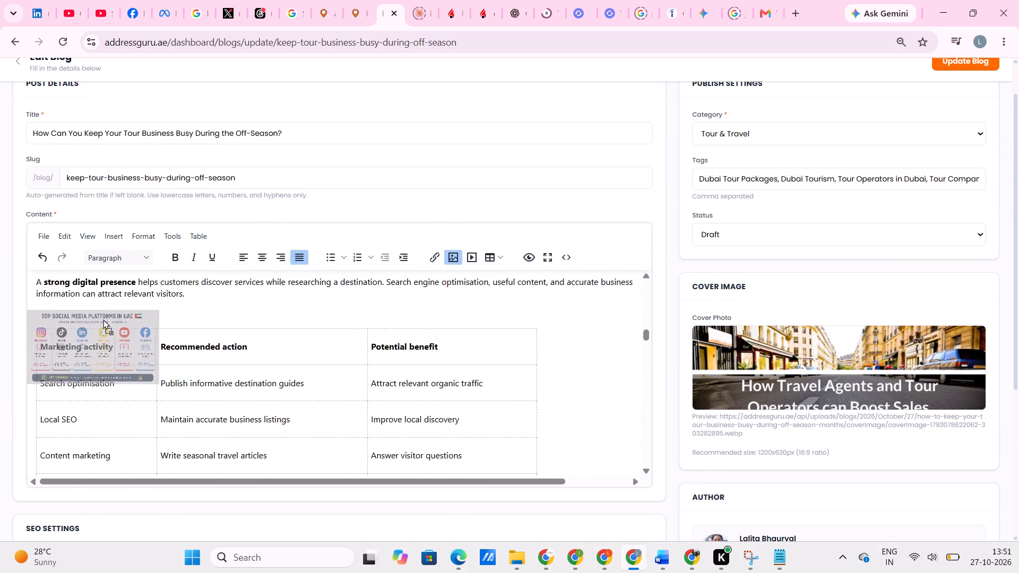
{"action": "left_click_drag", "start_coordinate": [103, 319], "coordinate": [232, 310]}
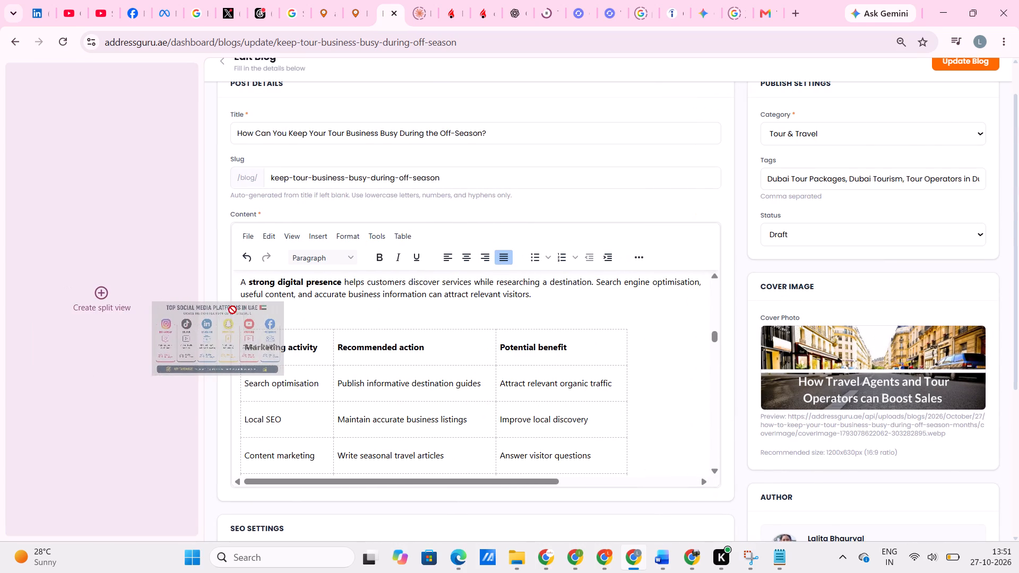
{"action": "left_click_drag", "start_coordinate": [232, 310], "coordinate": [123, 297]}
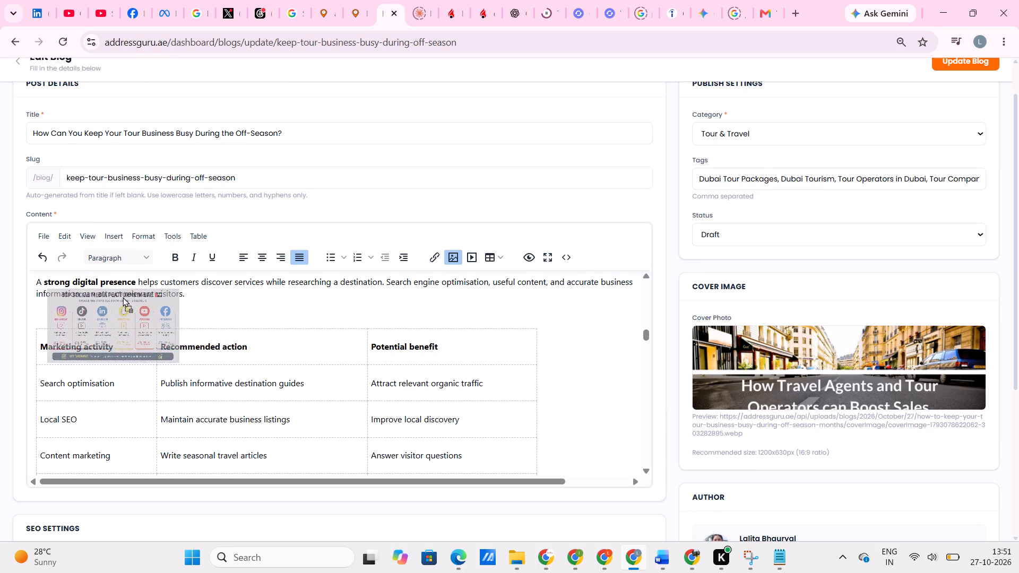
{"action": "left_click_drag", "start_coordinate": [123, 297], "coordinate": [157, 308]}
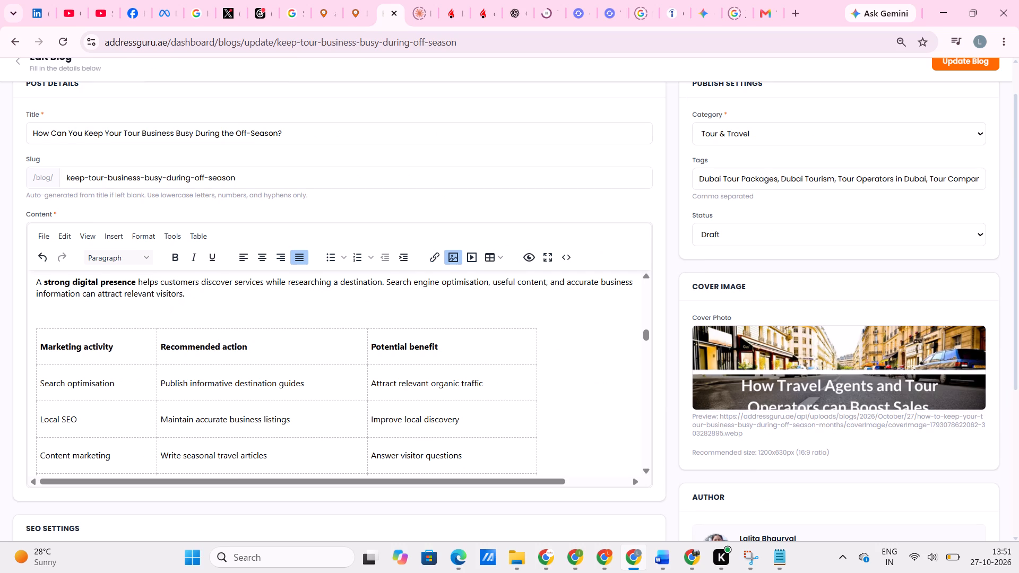
Move the "Top Social Media Platforms in UAE" image into the empty line between section 3's introductory paragraph and the marketing activity table.
{"action": "scroll", "coordinate": [224, 337], "scroll_direction": "down", "scroll_amount": 1}
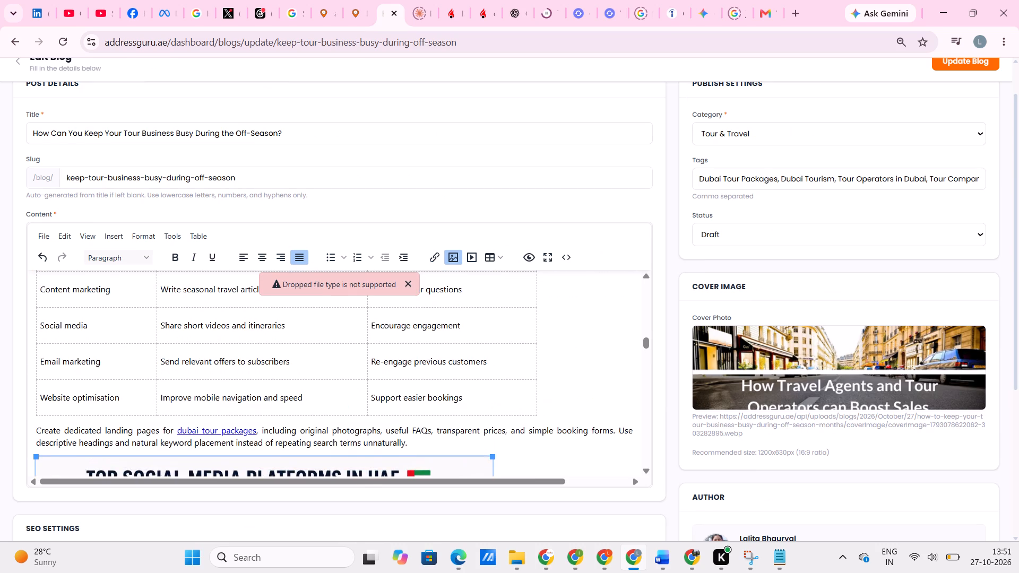
{"action": "scroll", "coordinate": [206, 450], "scroll_direction": "down", "scroll_amount": 1}
{"action": "left_click_drag", "start_coordinate": [210, 442], "coordinate": [211, 391]}
{"action": "scroll", "coordinate": [211, 394], "scroll_direction": "up", "scroll_amount": 5}
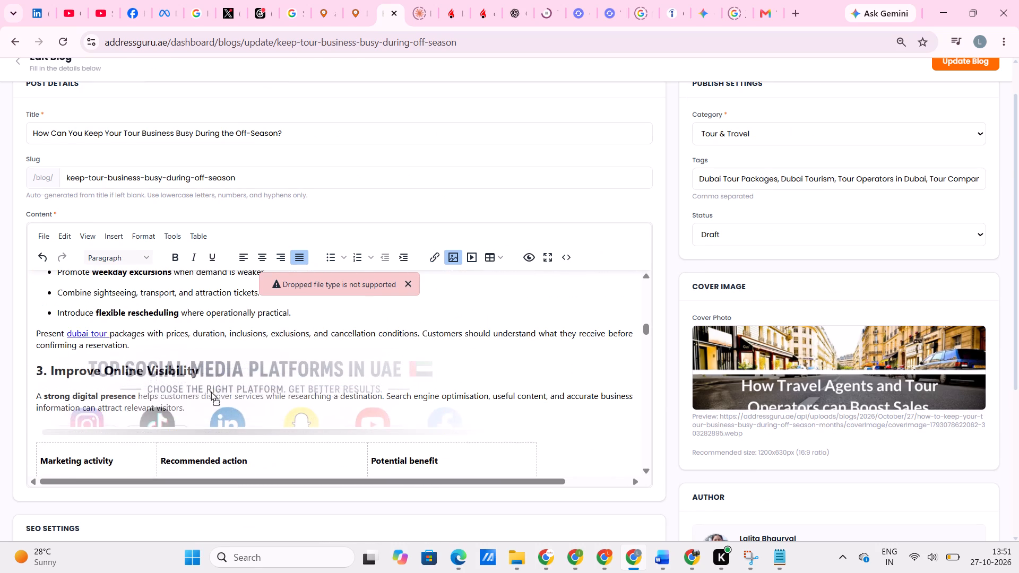
{"action": "left_click_drag", "start_coordinate": [211, 391], "coordinate": [162, 435]}
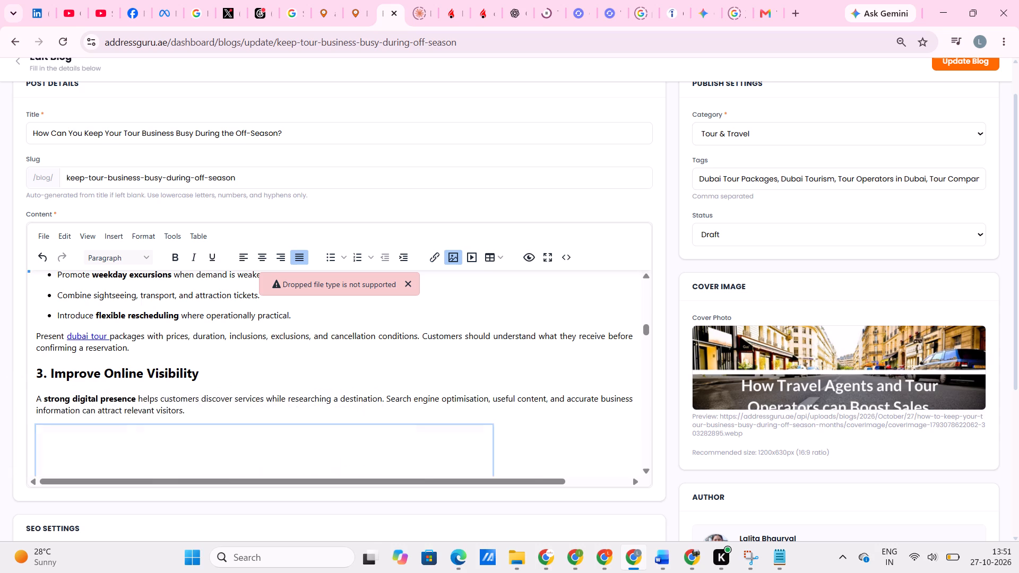
{"action": "scroll", "coordinate": [300, 416], "scroll_direction": "down", "scroll_amount": 4}
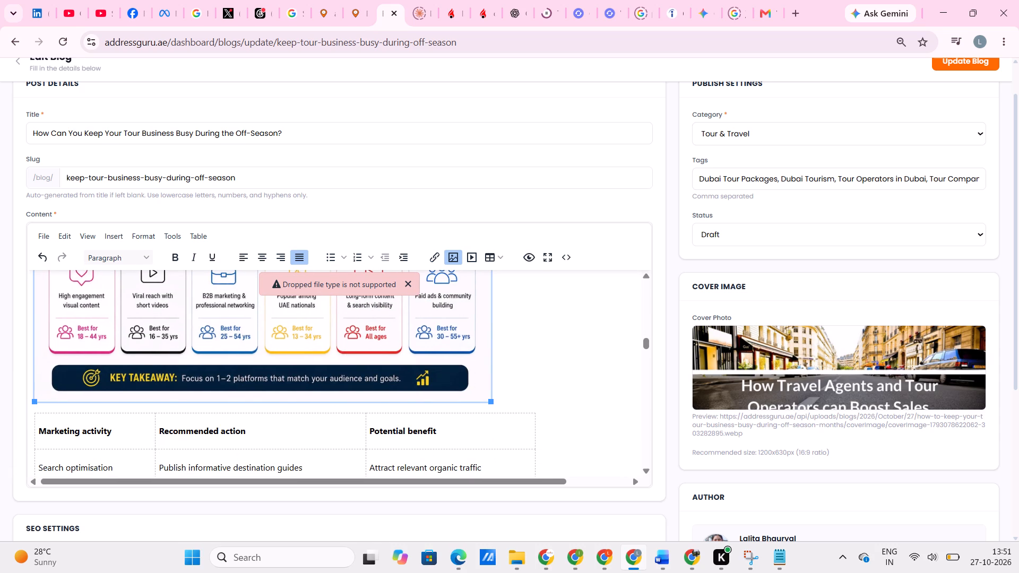
{"action": "left_click", "coordinate": [403, 287]}
{"action": "scroll", "coordinate": [530, 331], "scroll_direction": "up", "scroll_amount": 1}
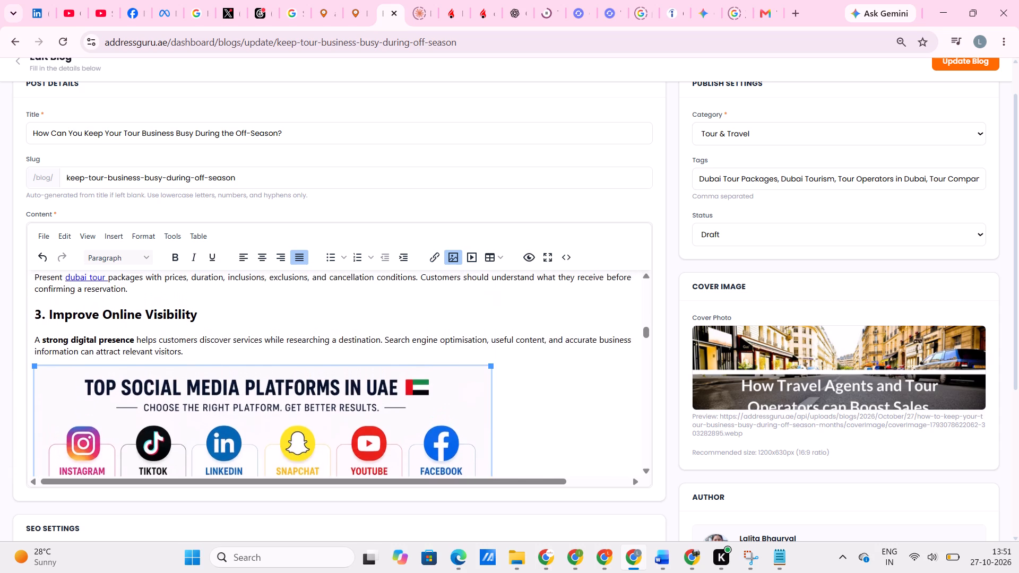
{"action": "scroll", "coordinate": [536, 350], "scroll_direction": "up", "scroll_amount": 1}
{"action": "left_click", "coordinate": [162, 346]}
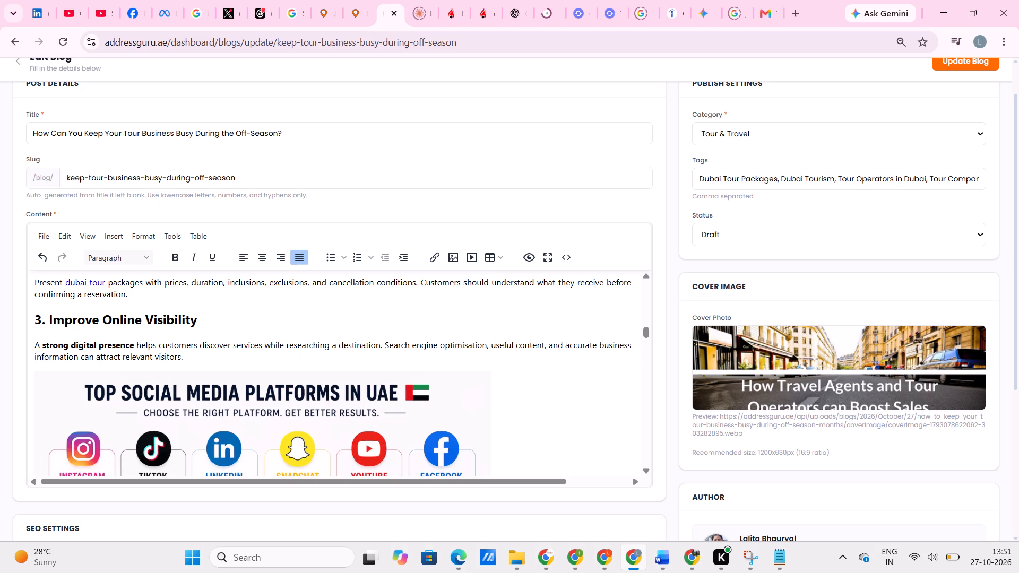
In the other Chrome window, search the Tour & Travel blog list page for "social m", and return to the draft.
{"action": "left_click", "coordinate": [554, 557]}
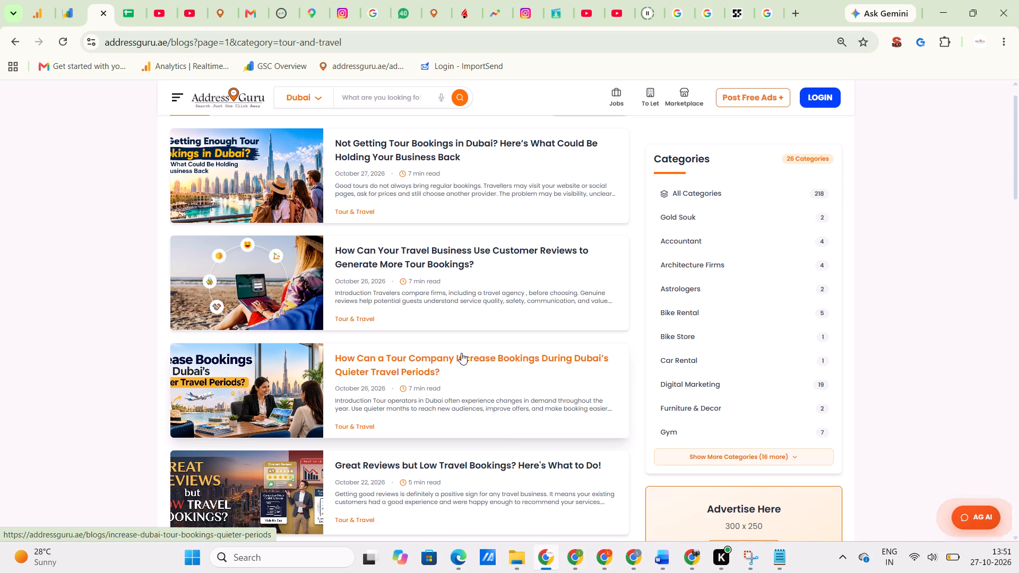
{"action": "key", "text": "ctrl+f"}
{"action": "type", "text": "soci"}
{"action": "type", "text": "al"}
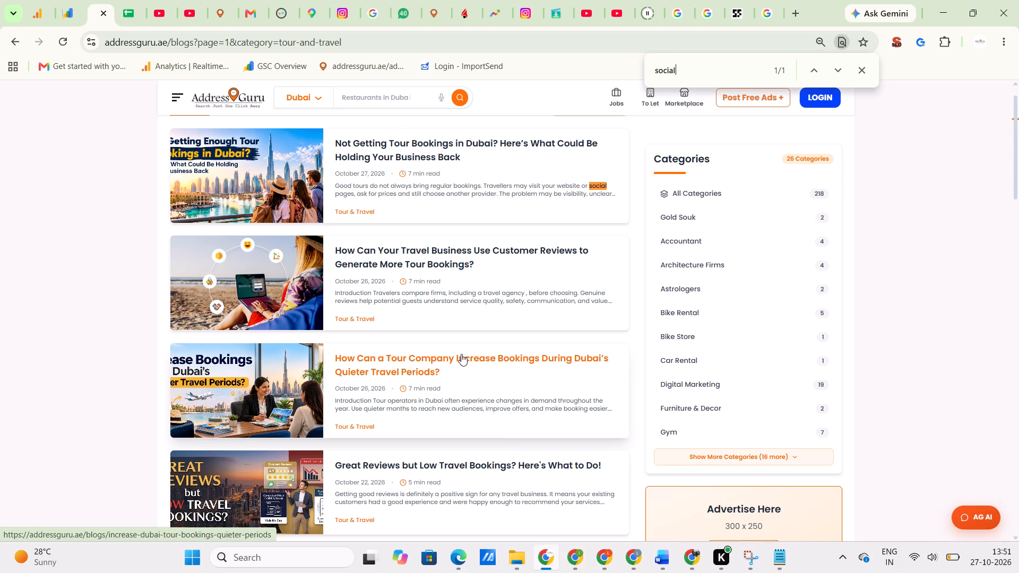
{"action": "key", "text": "space"}
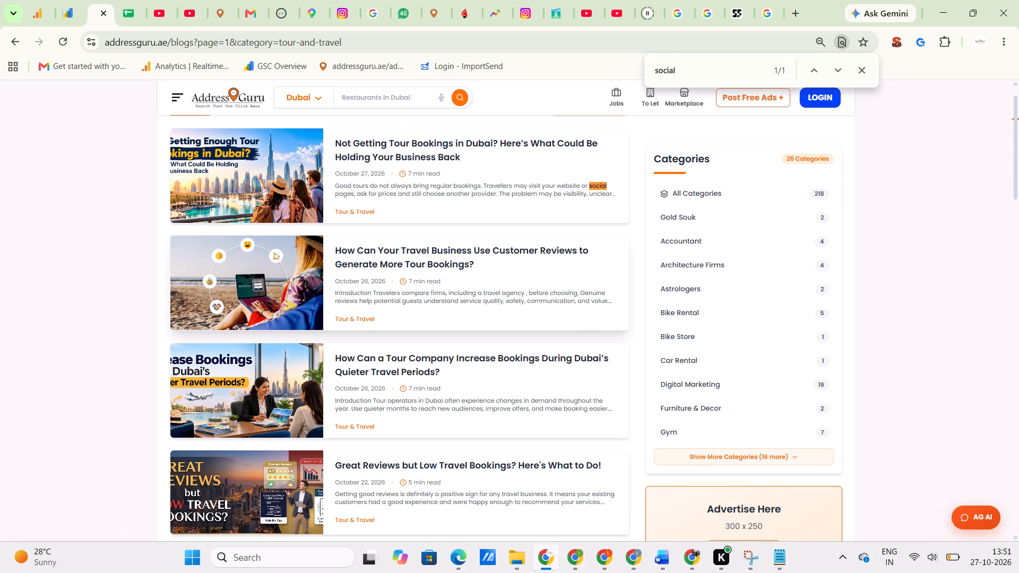
{"action": "key", "text": "m"}
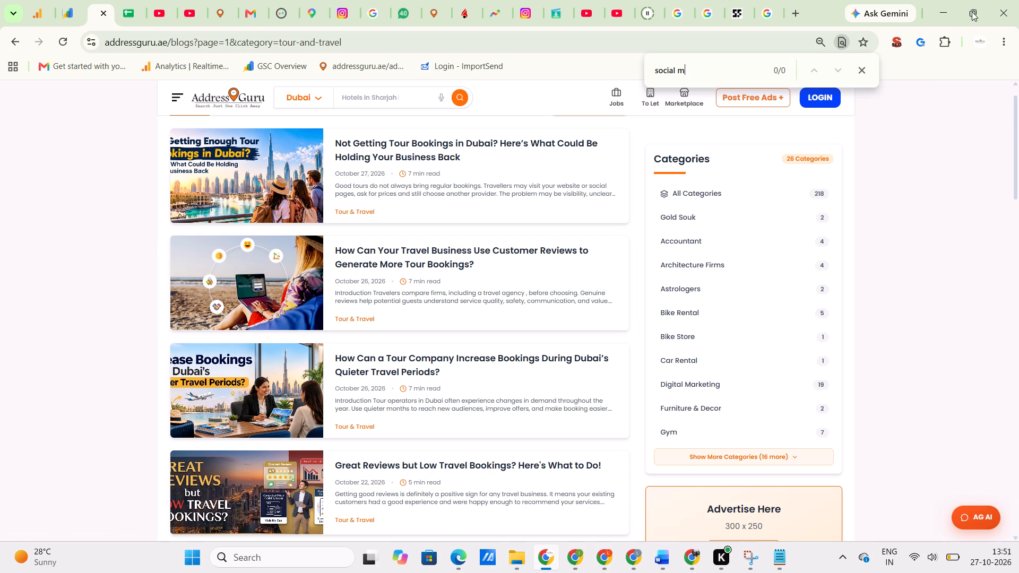
{"action": "left_click", "coordinate": [938, 2]}
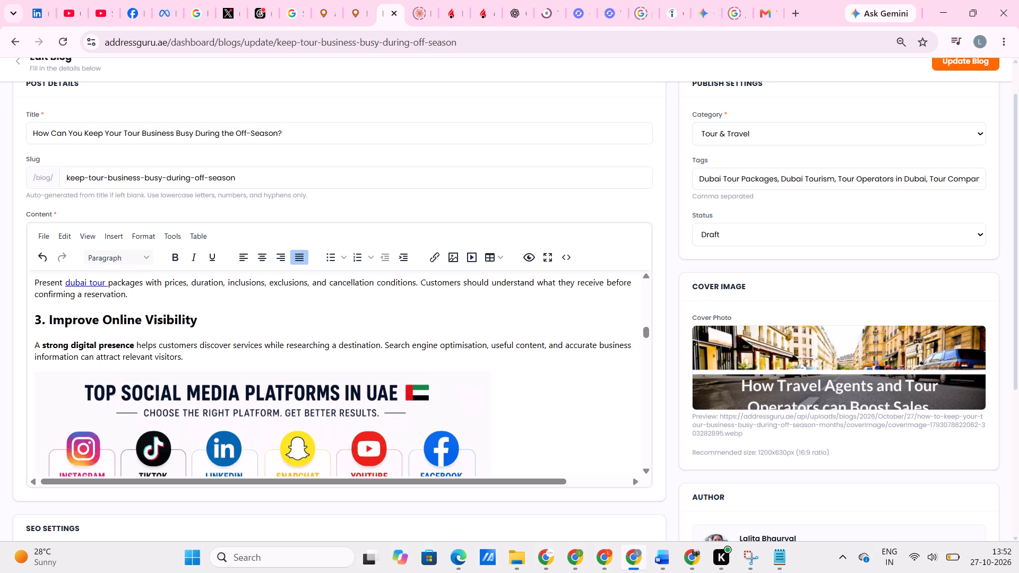
Review section 3 of the draft from its heading through the social media image and the marketing activity table.
{"action": "scroll", "coordinate": [188, 346], "scroll_direction": "down", "scroll_amount": 1}
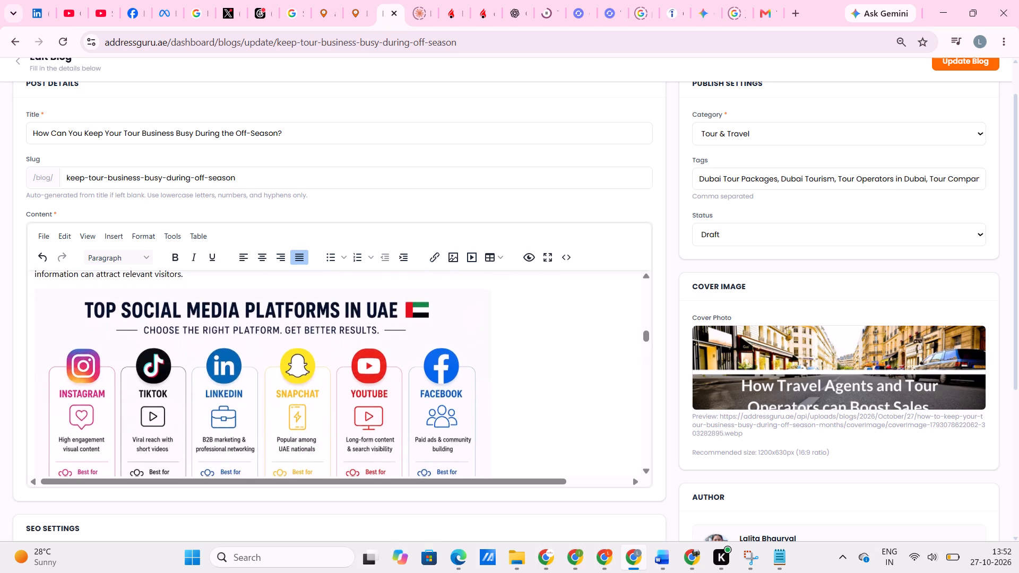
{"action": "scroll", "coordinate": [193, 344], "scroll_direction": "down", "scroll_amount": 2}
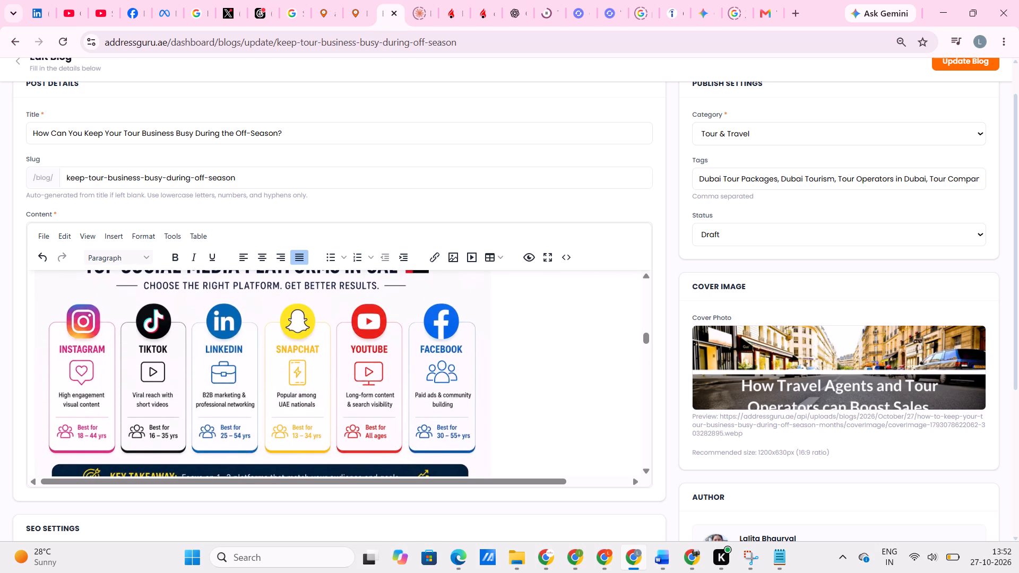
{"action": "scroll", "coordinate": [193, 344], "scroll_direction": "down", "scroll_amount": 2}
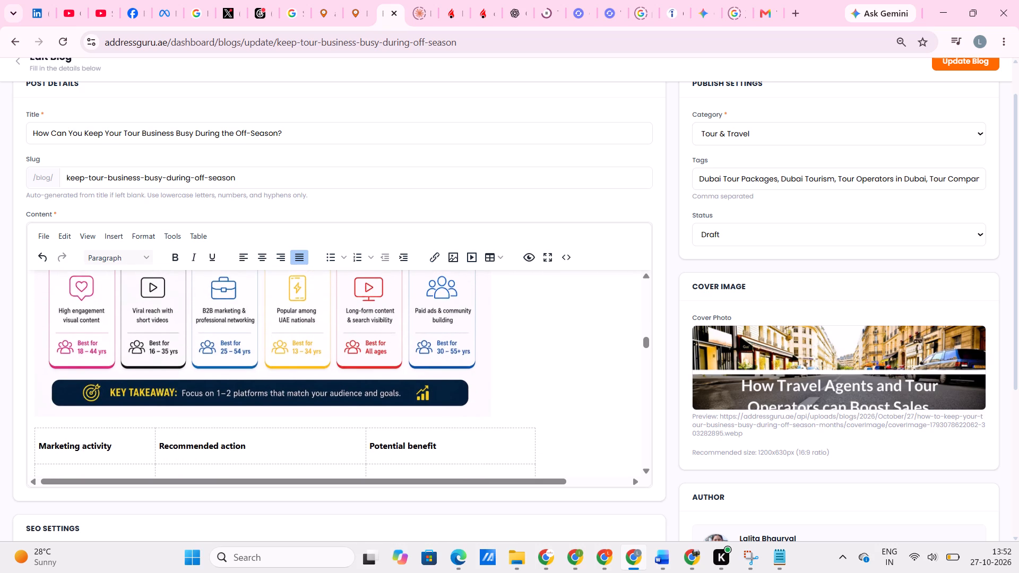
{"action": "scroll", "coordinate": [193, 344], "scroll_direction": "up", "scroll_amount": 3}
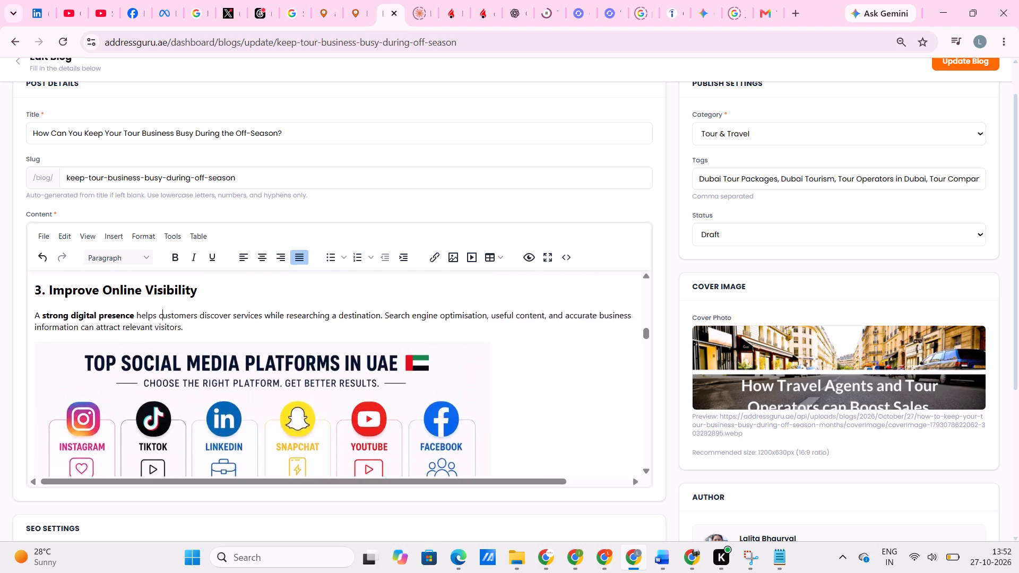
{"action": "scroll", "coordinate": [193, 344], "scroll_direction": "up", "scroll_amount": 1}
{"action": "scroll", "coordinate": [193, 344], "scroll_direction": "down", "scroll_amount": 5}
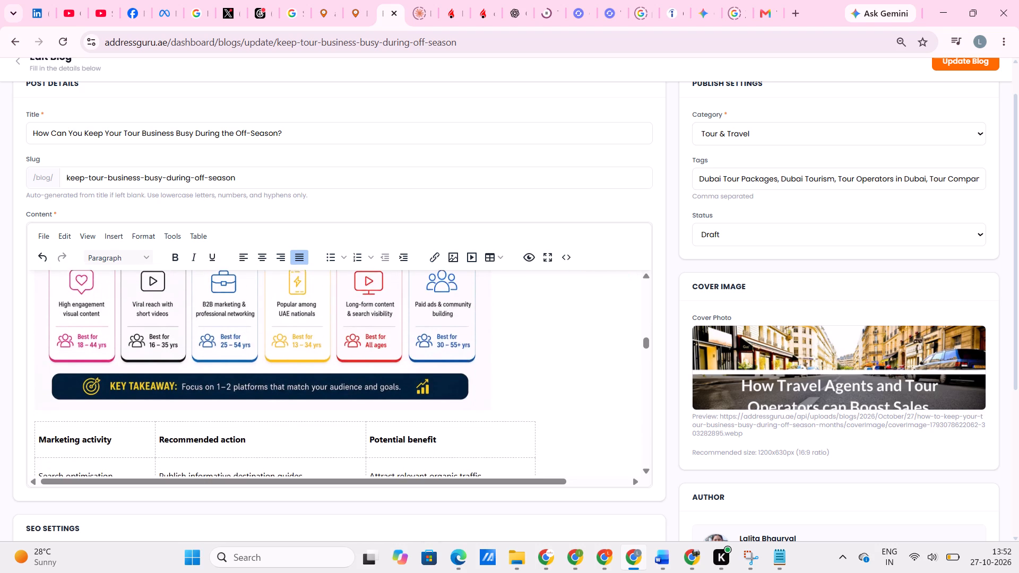
{"action": "scroll", "coordinate": [194, 344], "scroll_direction": "down", "scroll_amount": 4}
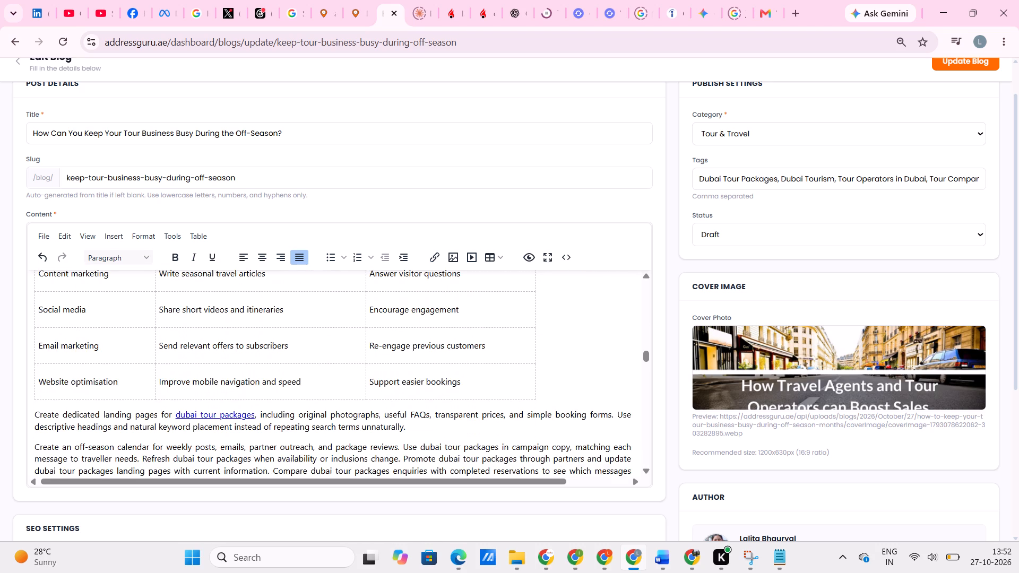
Bold "off-season calendar" and the word "including" in the two paragraphs below the marketing activity table.
{"action": "scroll", "coordinate": [194, 344], "scroll_direction": "down", "scroll_amount": 3}
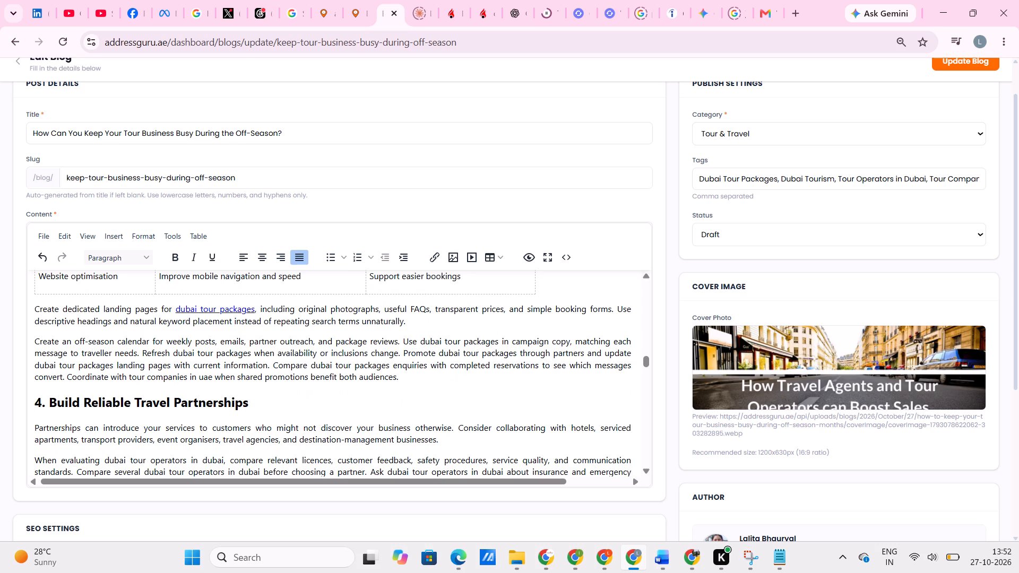
{"action": "left_click_drag", "start_coordinate": [75, 342], "coordinate": [152, 343]}
{"action": "key", "text": "ctrl+b"}
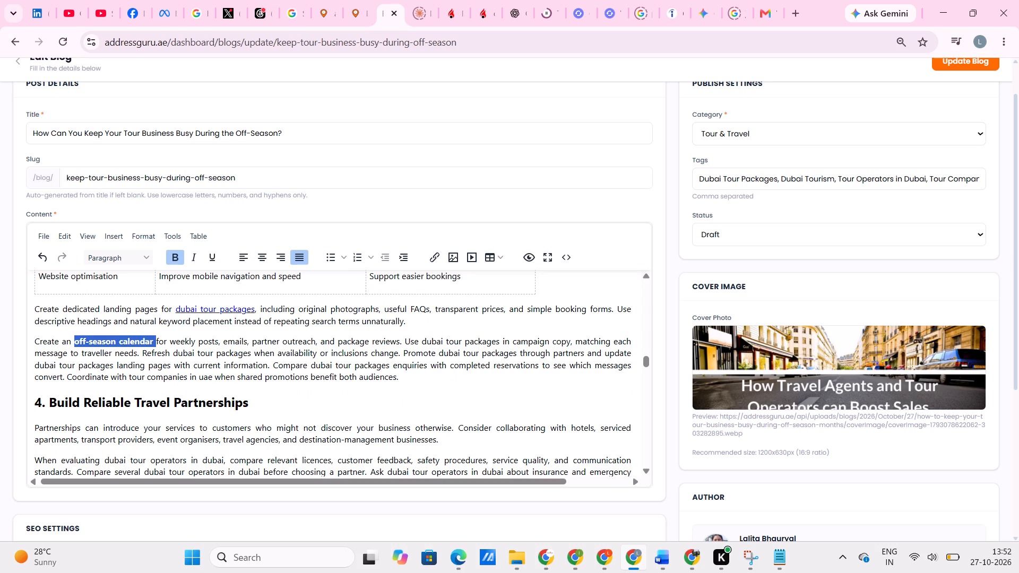
{"action": "left_click", "coordinate": [223, 357]}
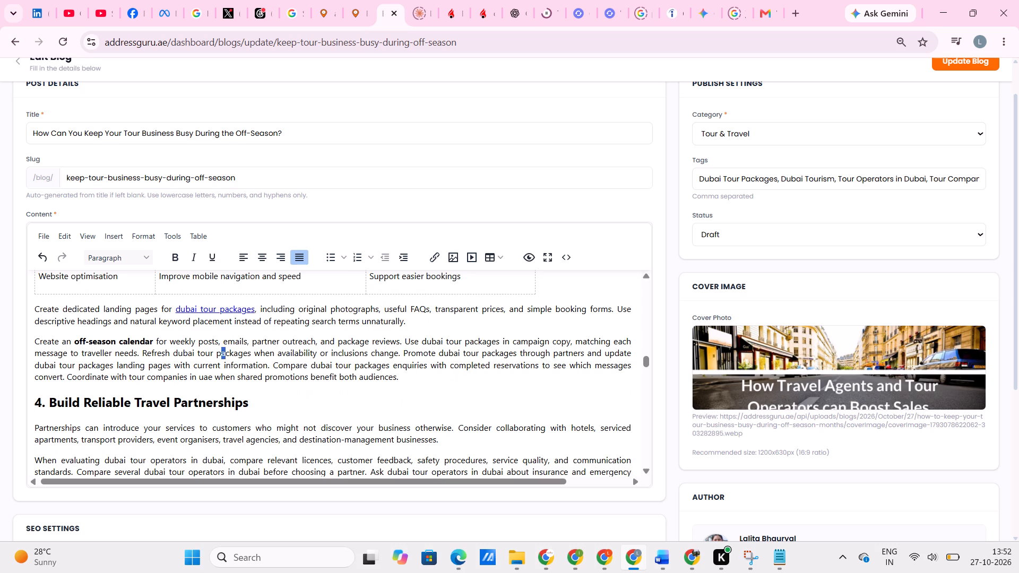
{"action": "left_click_drag", "start_coordinate": [260, 308], "coordinate": [298, 311]}
{"action": "key", "text": "ctrl+b"}
{"action": "left_click", "coordinate": [327, 349]}
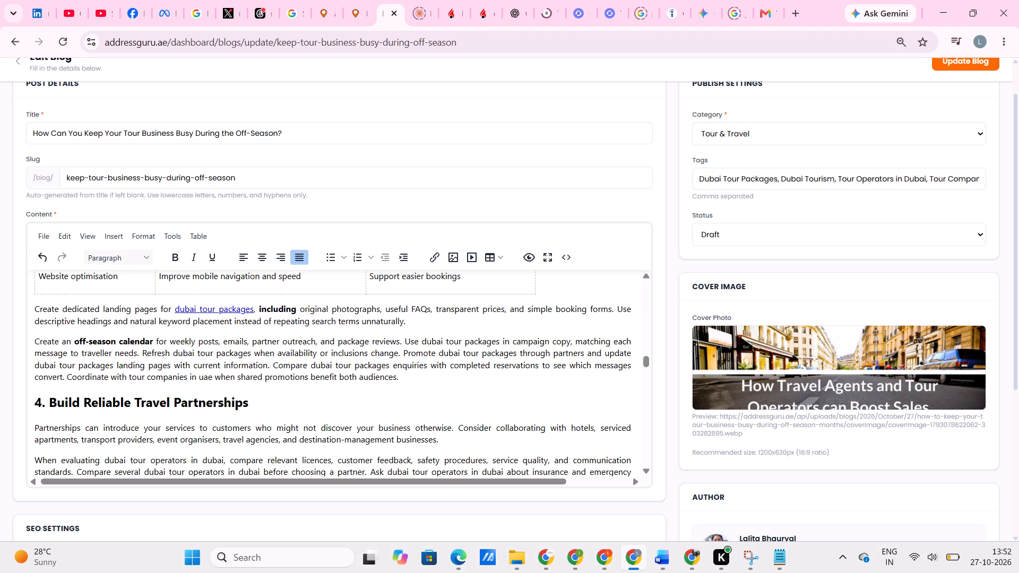
Delete the sentence starting "Promote dubai tour packages through partners" from the off-season calendar paragraph and tidy the leftover spacing.
{"action": "left_click_drag", "start_coordinate": [403, 350], "coordinate": [406, 368]}
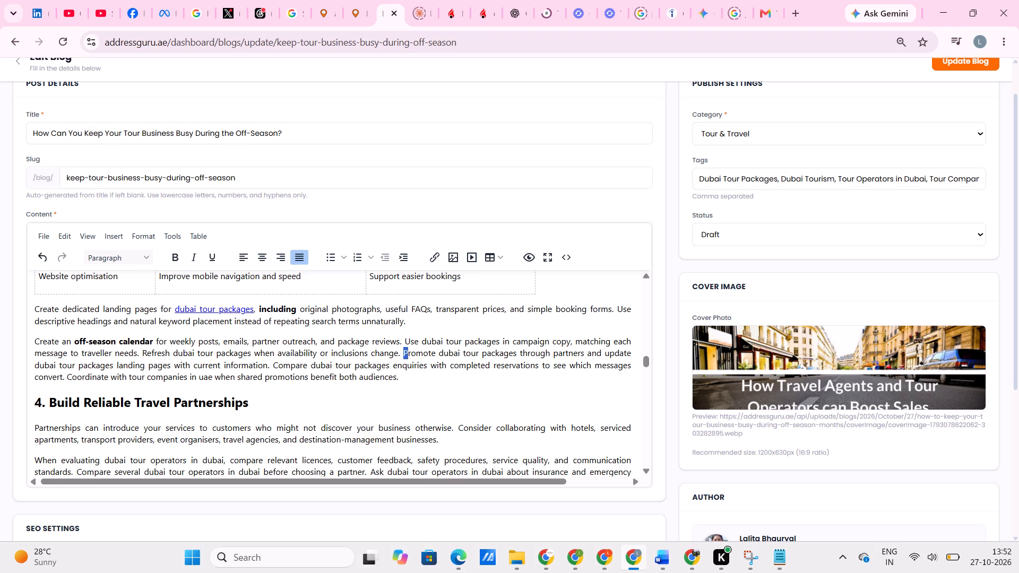
{"action": "left_click_drag", "start_coordinate": [406, 368], "coordinate": [407, 376]}
{"action": "double_click", "coordinate": [407, 376]}
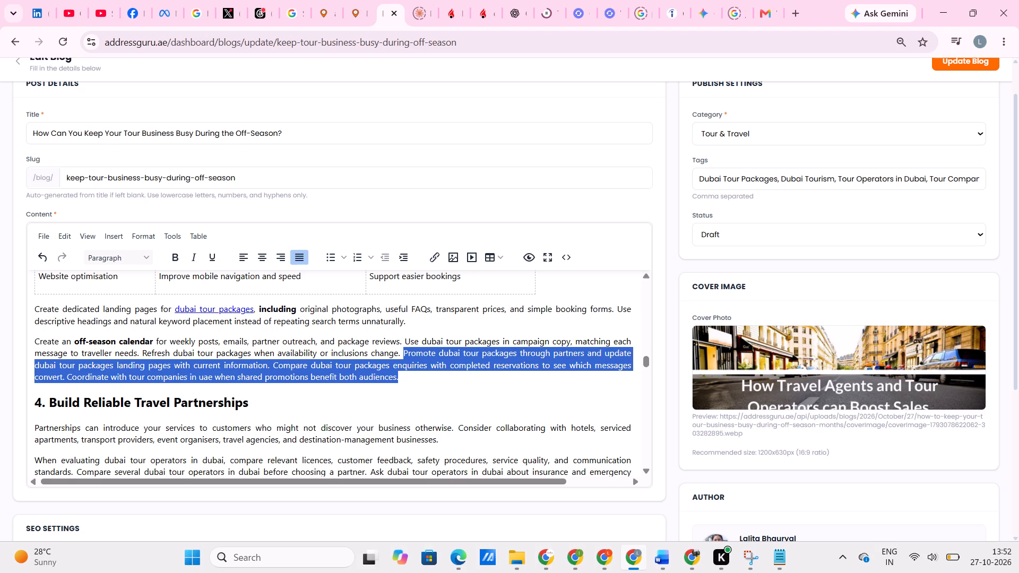
{"action": "left_click_drag", "start_coordinate": [408, 375], "coordinate": [291, 368]}
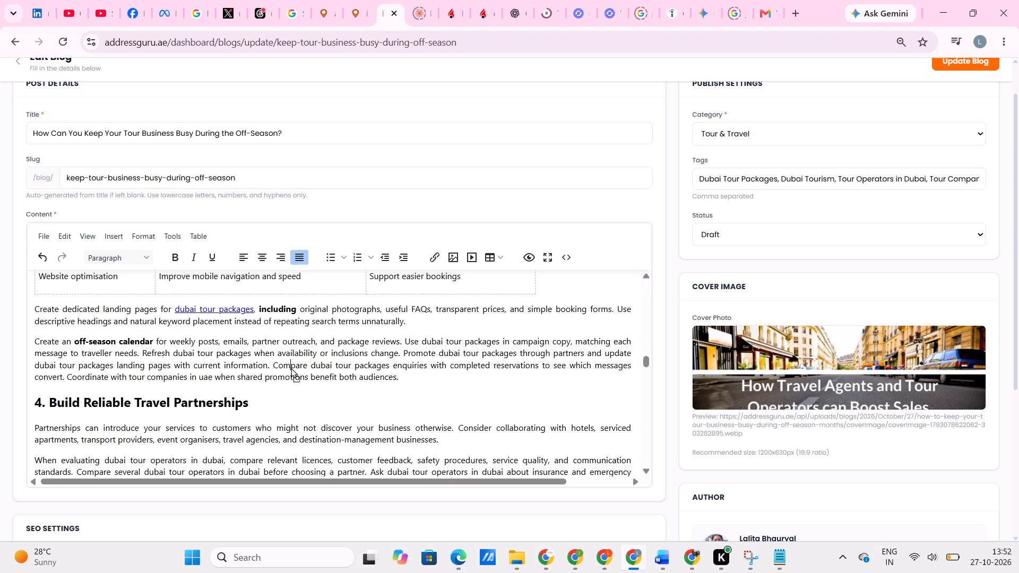
{"action": "left_click_drag", "start_coordinate": [291, 368], "coordinate": [422, 376]}
{"action": "left_click_drag", "start_coordinate": [404, 352], "coordinate": [339, 364]}
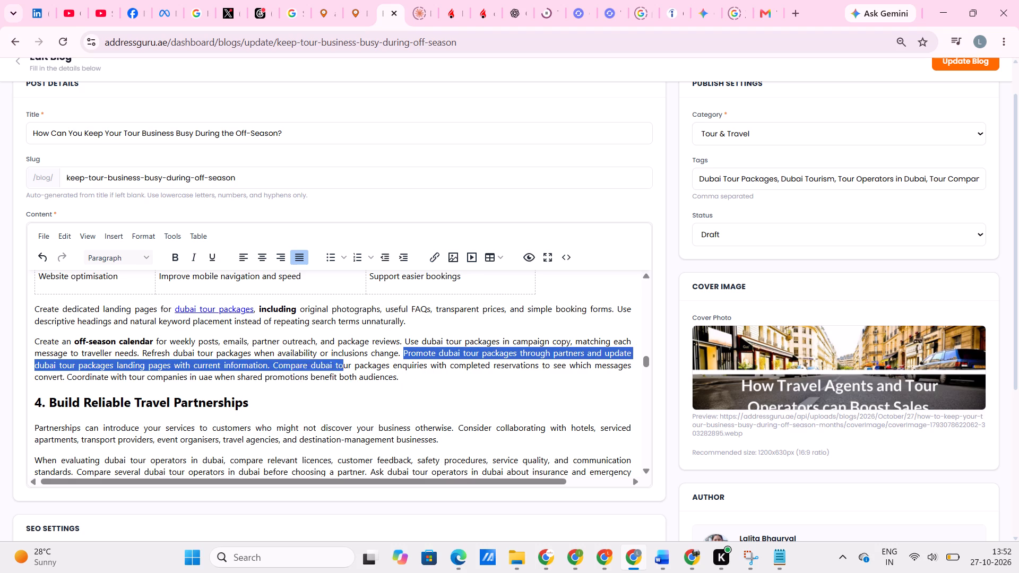
{"action": "left_click_drag", "start_coordinate": [339, 364], "coordinate": [269, 365]}
{"action": "key", "text": "BackSpace"}
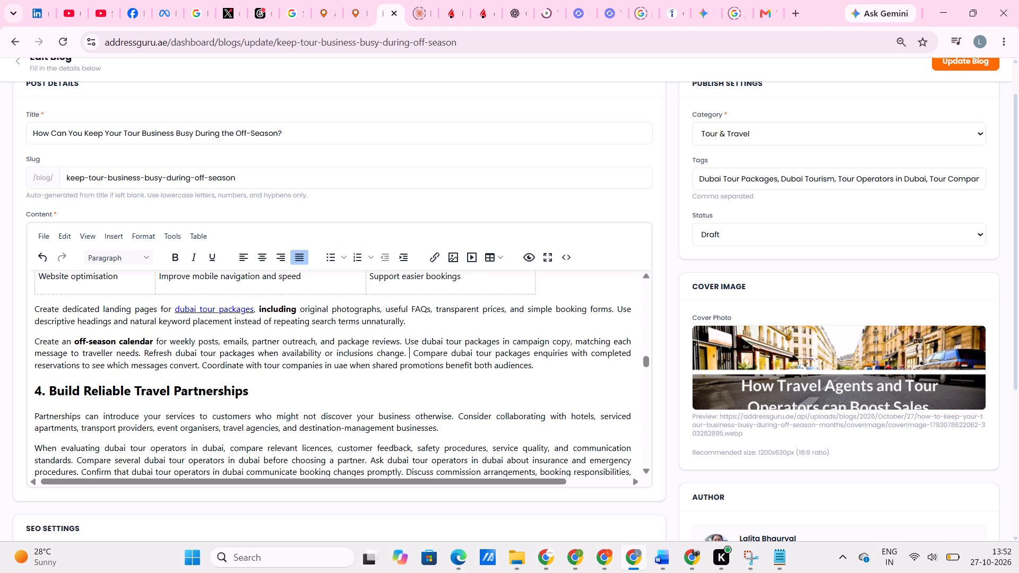
{"action": "key", "text": "BackSpace"}
{"action": "key", "text": "Right"}
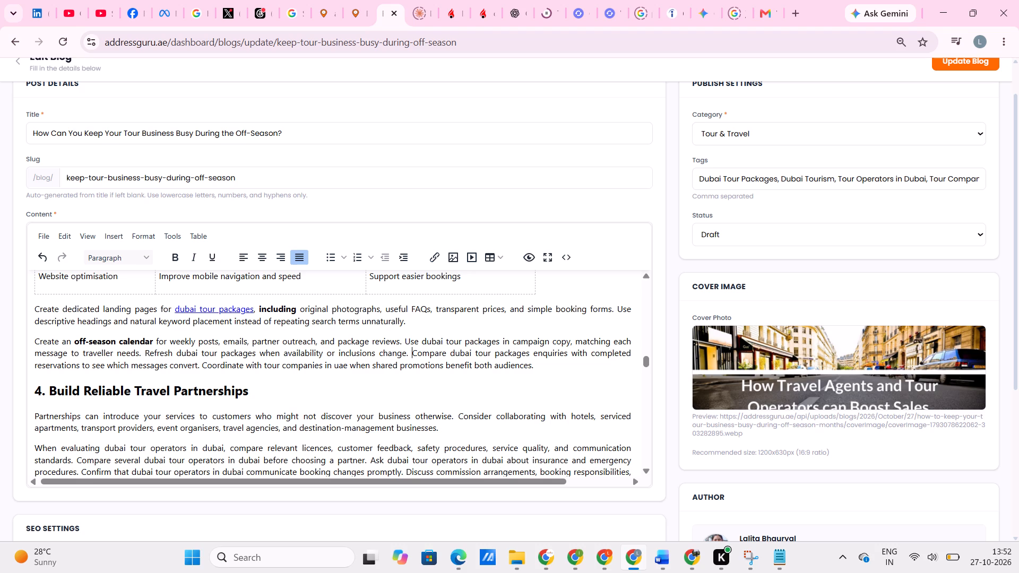
{"action": "key", "text": "BackSpace"}
{"action": "key", "text": "space"}
Bold "Consider collaborating with" in section 4's opening paragraph and tidy the spaces around its words.
{"action": "scroll", "coordinate": [274, 356], "scroll_direction": "down", "scroll_amount": 1}
{"action": "left_click", "coordinate": [166, 339]}
{"action": "scroll", "coordinate": [167, 339], "scroll_direction": "down", "scroll_amount": 1}
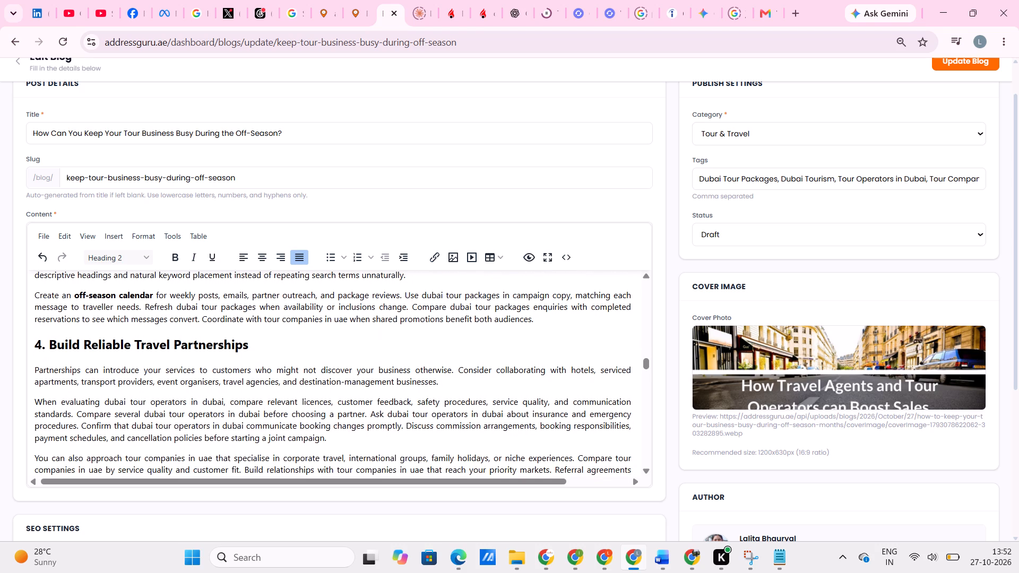
{"action": "scroll", "coordinate": [167, 339], "scroll_direction": "down", "scroll_amount": 1}
{"action": "scroll", "coordinate": [167, 339], "scroll_direction": "up", "scroll_amount": 1}
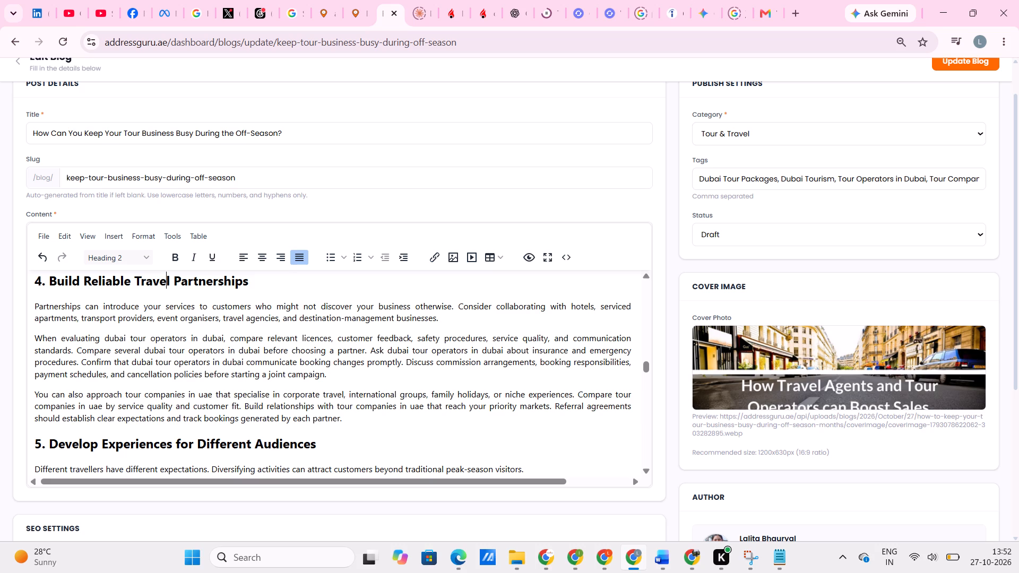
{"action": "left_click_drag", "start_coordinate": [457, 306], "coordinate": [495, 306]}
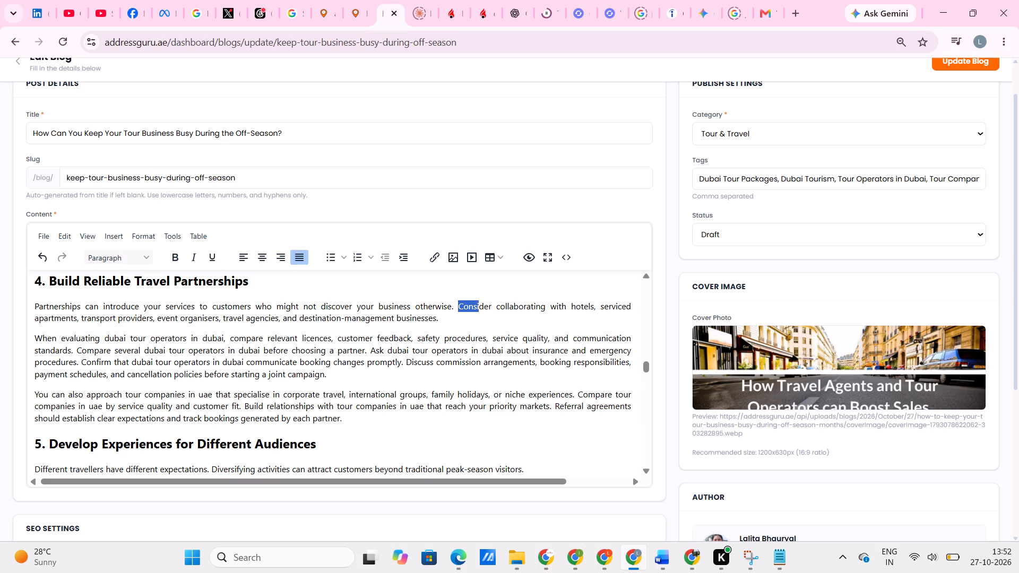
{"action": "left_click_drag", "start_coordinate": [495, 306], "coordinate": [548, 309]}
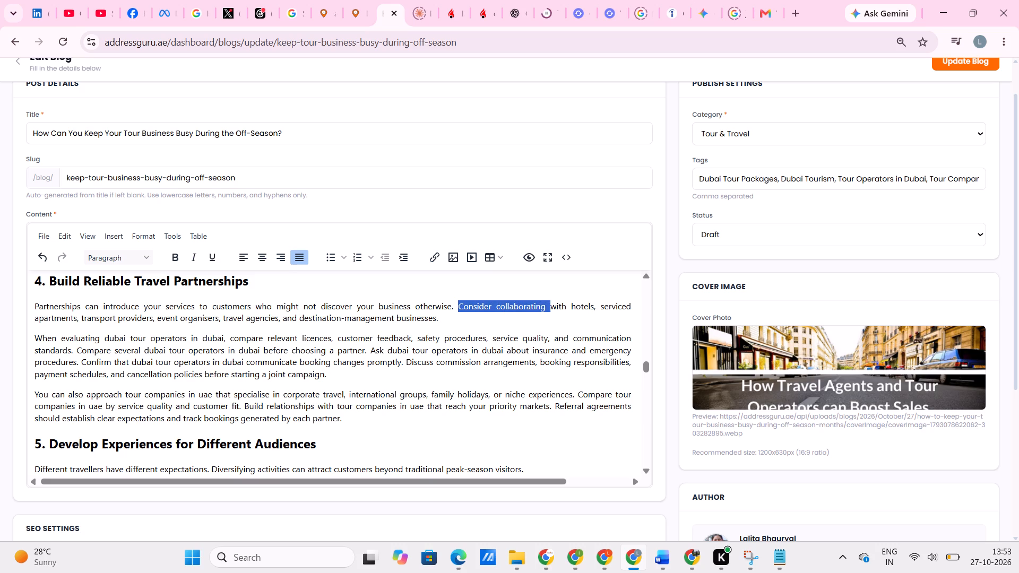
{"action": "left_click_drag", "start_coordinate": [548, 309], "coordinate": [547, 313]}
{"action": "triple_click", "coordinate": [547, 313]}
{"action": "left_click", "coordinate": [547, 313]}
{"action": "left_click_drag", "start_coordinate": [547, 313], "coordinate": [566, 303]}
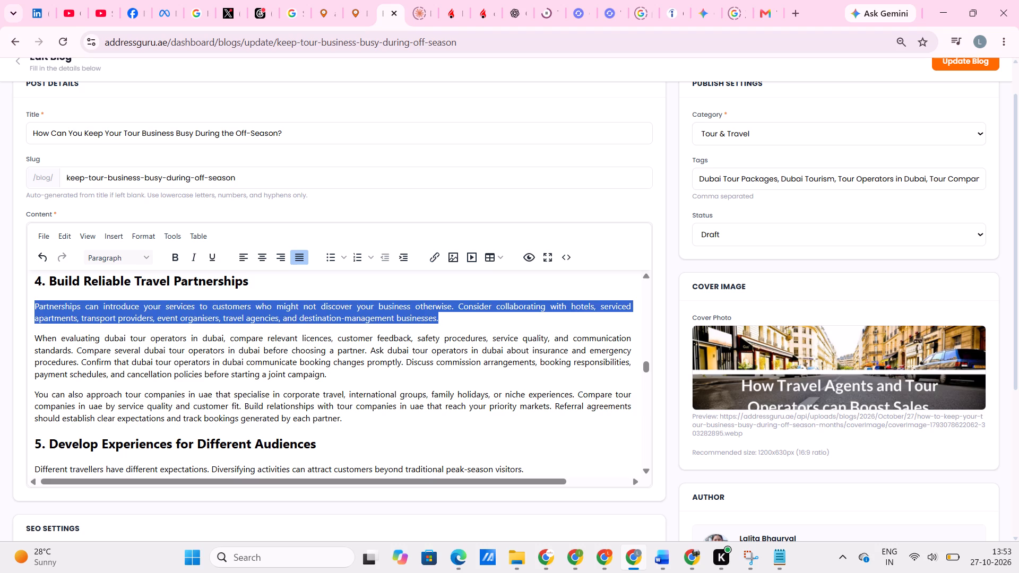
{"action": "left_click", "coordinate": [566, 303]}
{"action": "left_click_drag", "start_coordinate": [566, 305], "coordinate": [456, 308]}
{"action": "key", "text": "ctrl+b"}
{"action": "left_click", "coordinate": [456, 308]}
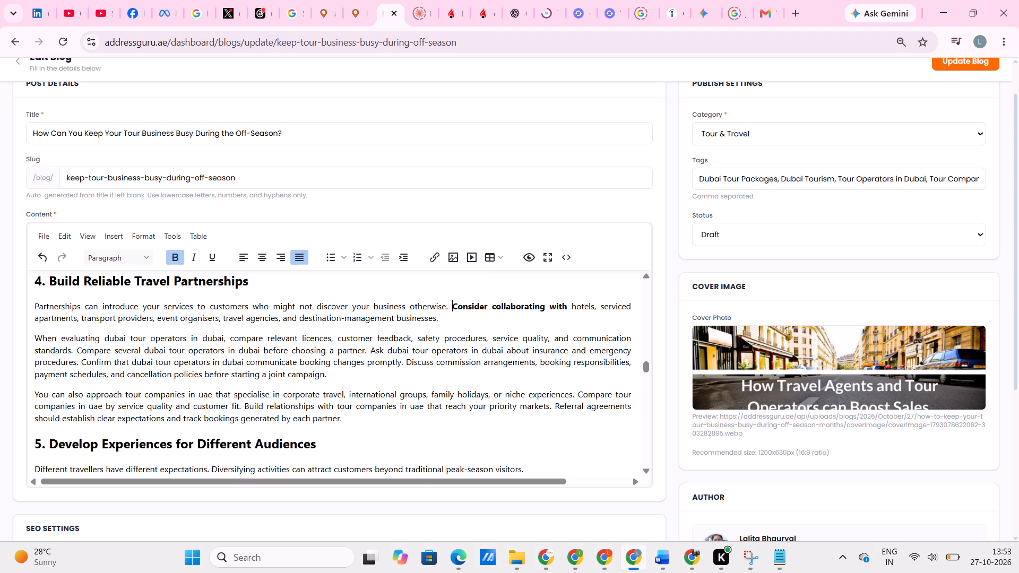
{"action": "key", "text": "Left"}
{"action": "key", "text": "BackSpace"}
{"action": "key", "text": "space"}
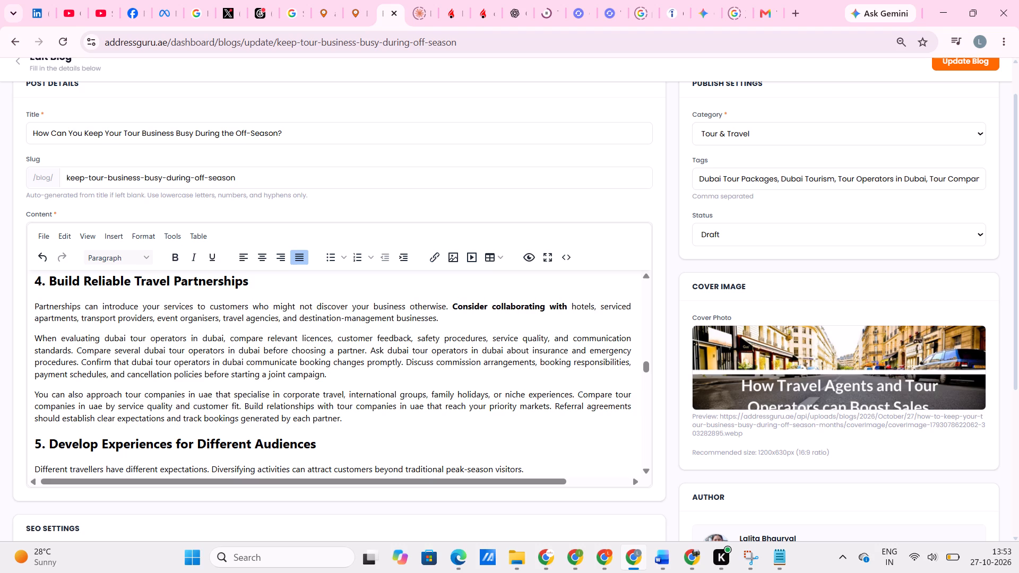
{"action": "left_click", "coordinate": [492, 308]}
{"action": "key", "text": "BackSpace"}
{"action": "key", "text": "space"}
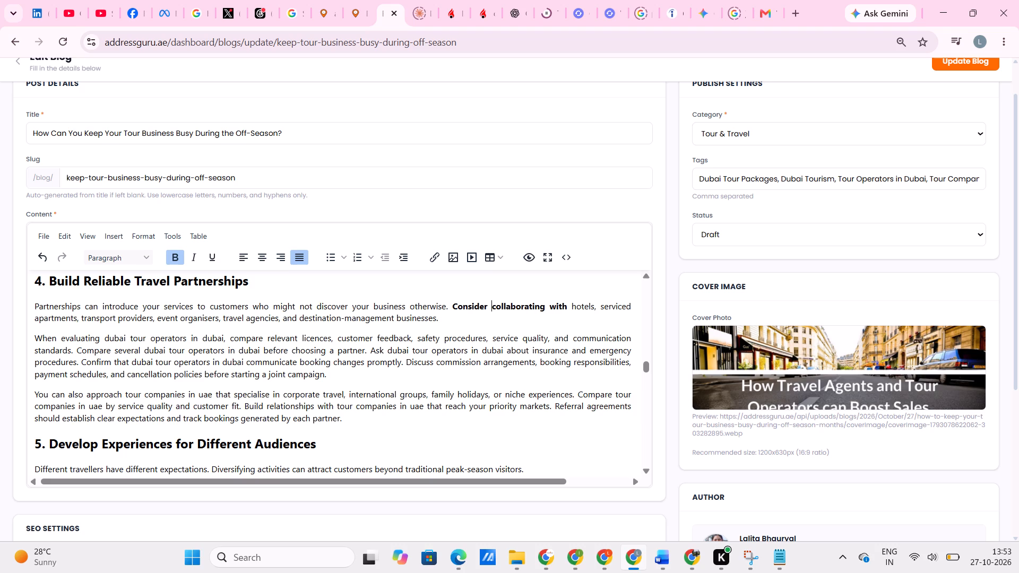
Join the "When evaluating dubai tour operators" sentence to section 4's opening paragraph and start a new paragraph at "Compare several".
{"action": "left_click", "coordinate": [36, 337]}
{"action": "key", "text": "BackSpace"}
{"action": "key", "text": "space"}
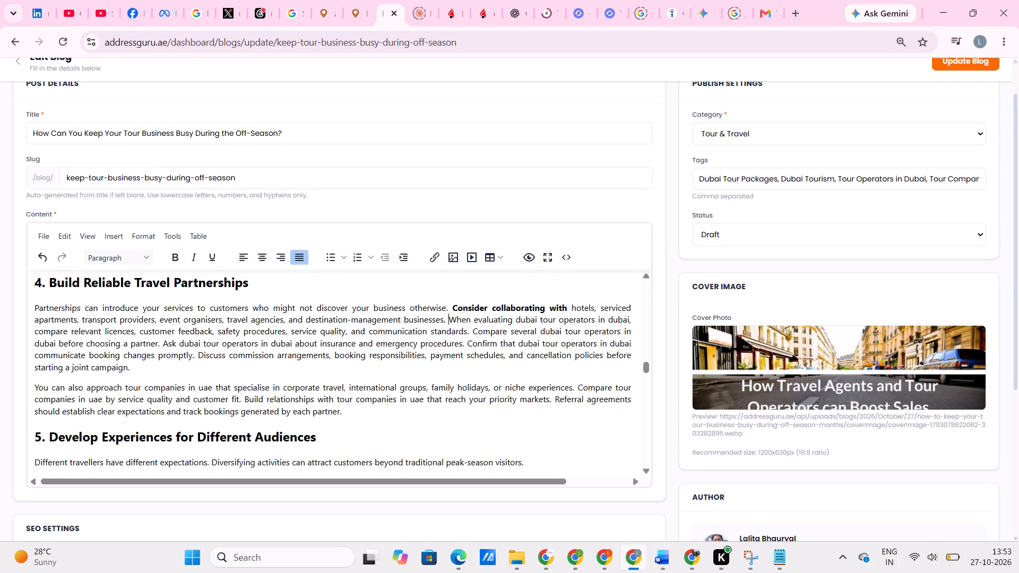
{"action": "left_click", "coordinate": [473, 334]}
{"action": "key", "text": "BackSpace"}
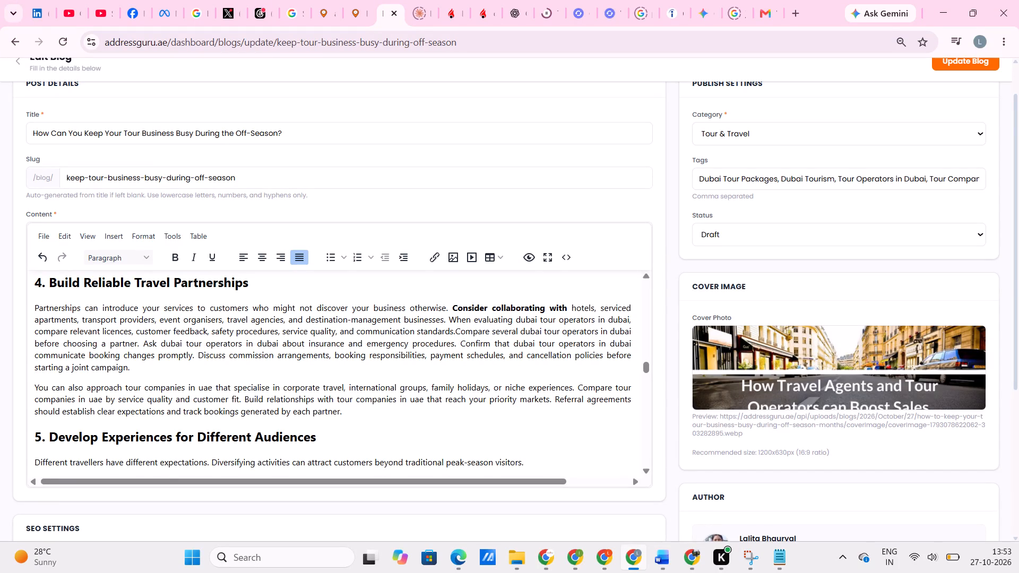
{"action": "key", "text": "Return"}
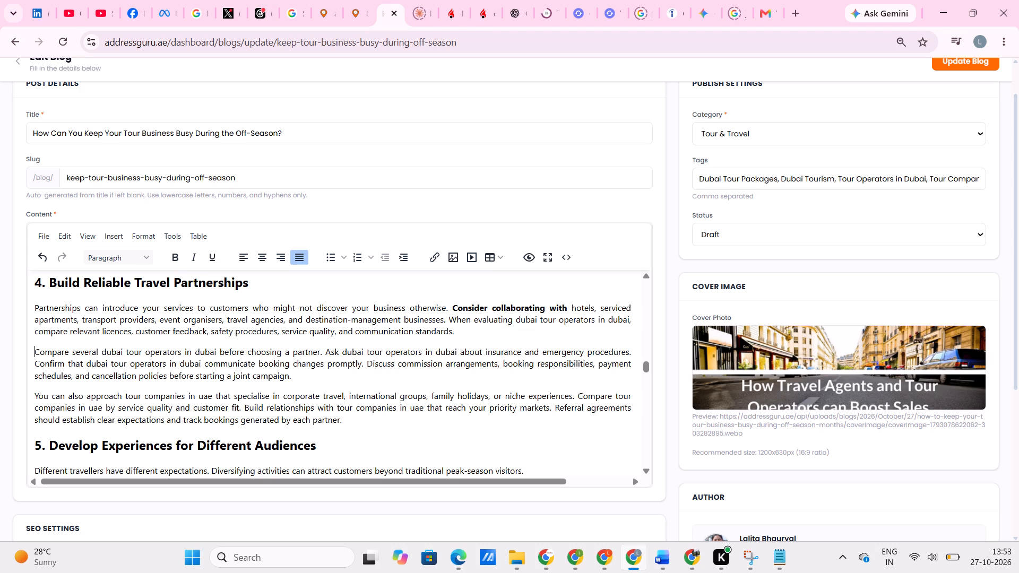
Shorten the second paragraph's opening in section 4 to "Compare several tour operators" by removing "dubai", and bold that phrase.
{"action": "double_click", "coordinate": [113, 351]}
{"action": "key", "text": "BackSpace"}
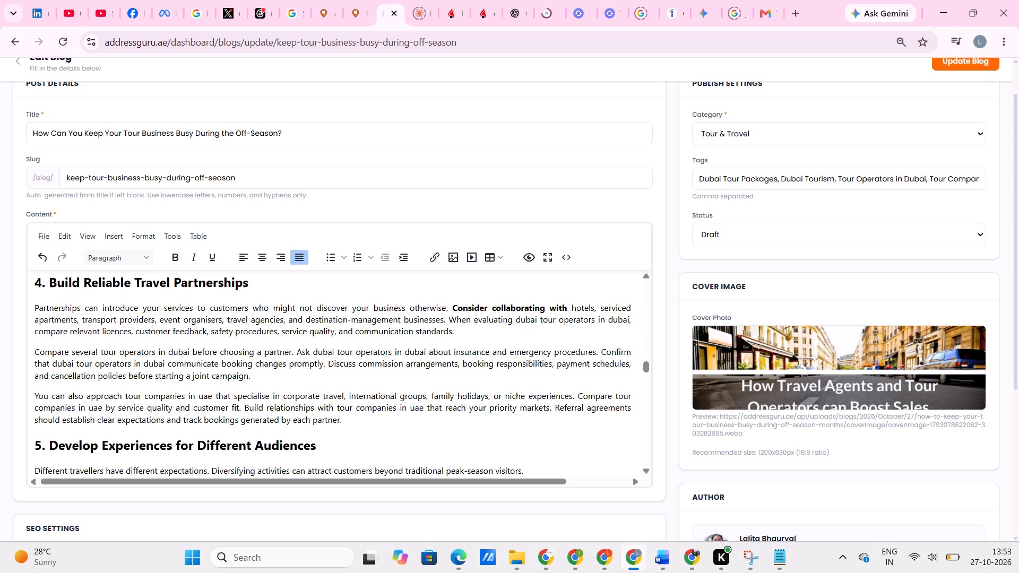
{"action": "left_click_drag", "start_coordinate": [156, 352], "coordinate": [39, 352]}
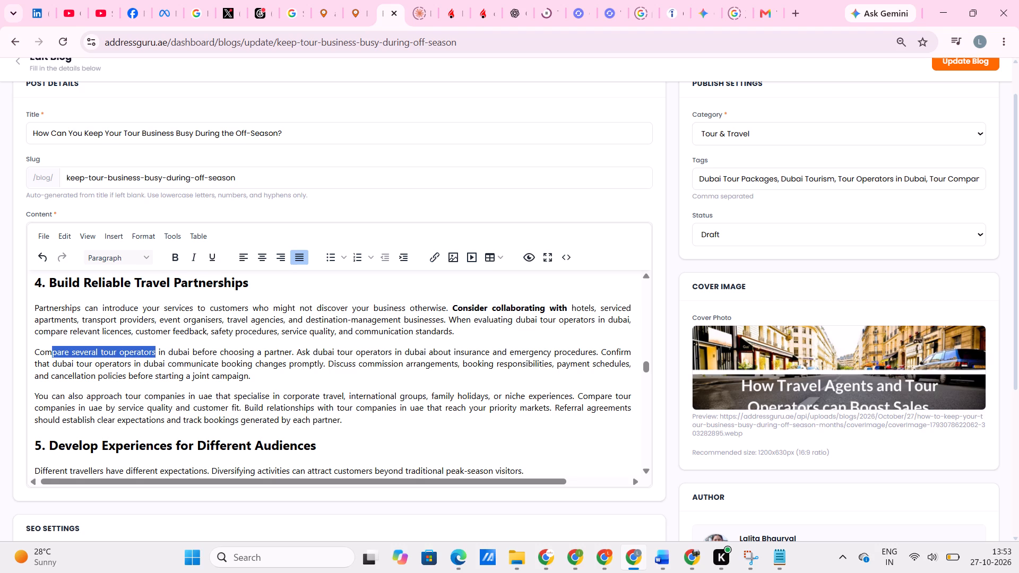
{"action": "left_click_drag", "start_coordinate": [39, 352], "coordinate": [29, 351]}
{"action": "key", "text": "ctrl+b"}
{"action": "left_click", "coordinate": [219, 355]}
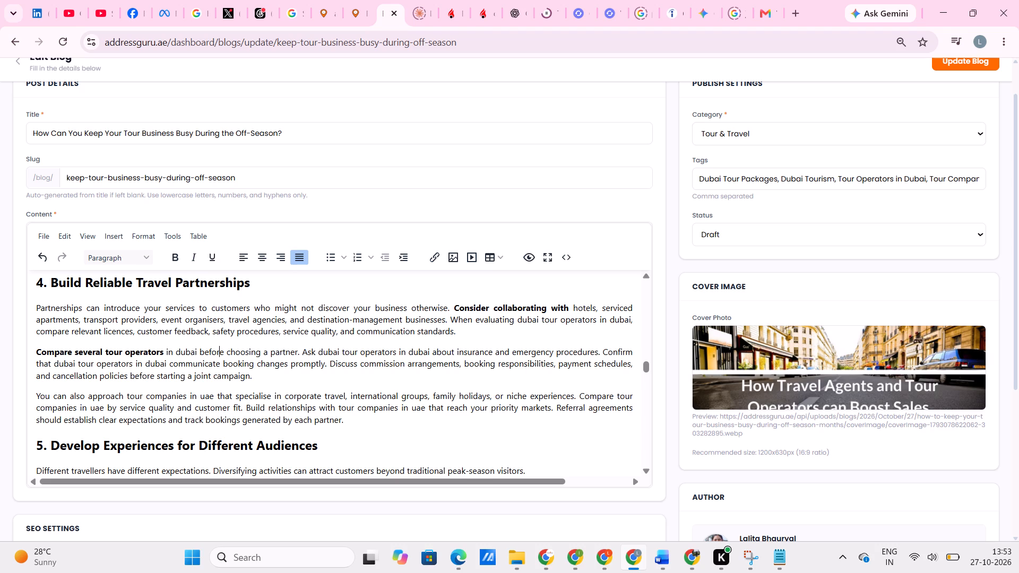
Delete the text from "Confirm that dubai tour operators" to the end of section 4's second paragraph.
{"action": "left_click_drag", "start_coordinate": [602, 351], "coordinate": [604, 370]}
{"action": "key", "text": "BackSpace"}
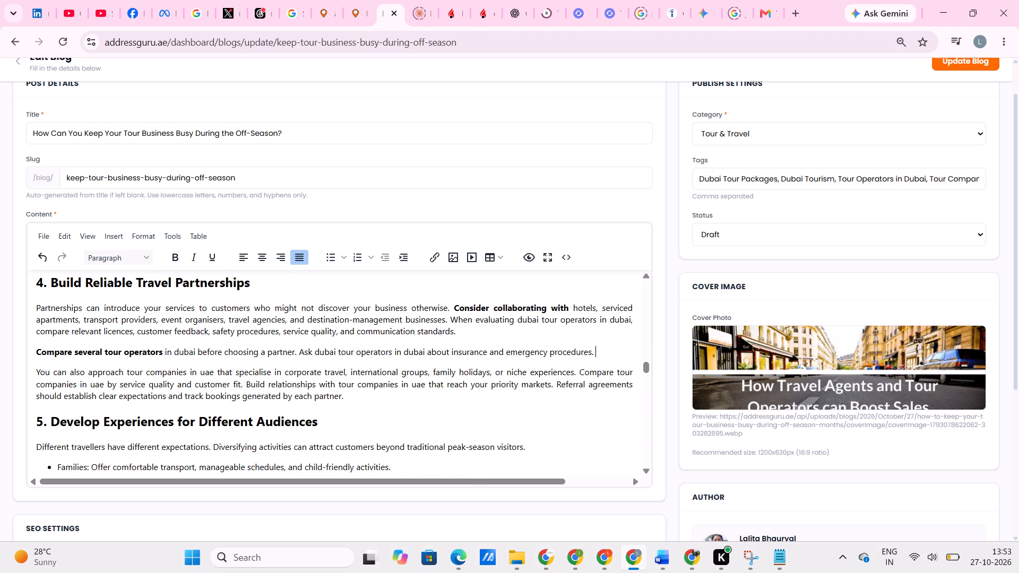
Join the "You can also approach" sentence to section 4's second paragraph and start a new paragraph at "Compare tour companies in uae".
{"action": "double_click", "coordinate": [31, 371]}
{"action": "key", "text": "Left"}
{"action": "key", "text": "BackSpace"}
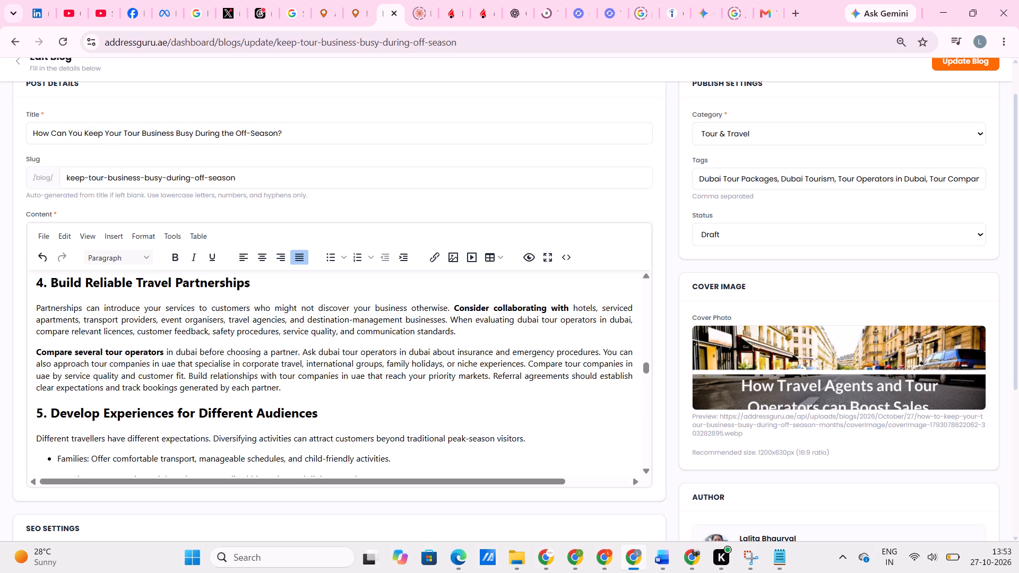
{"action": "left_click", "coordinate": [526, 364]}
{"action": "key", "text": "Right"}
{"action": "key", "text": "BackSpace"}
{"action": "key", "text": "Return"}
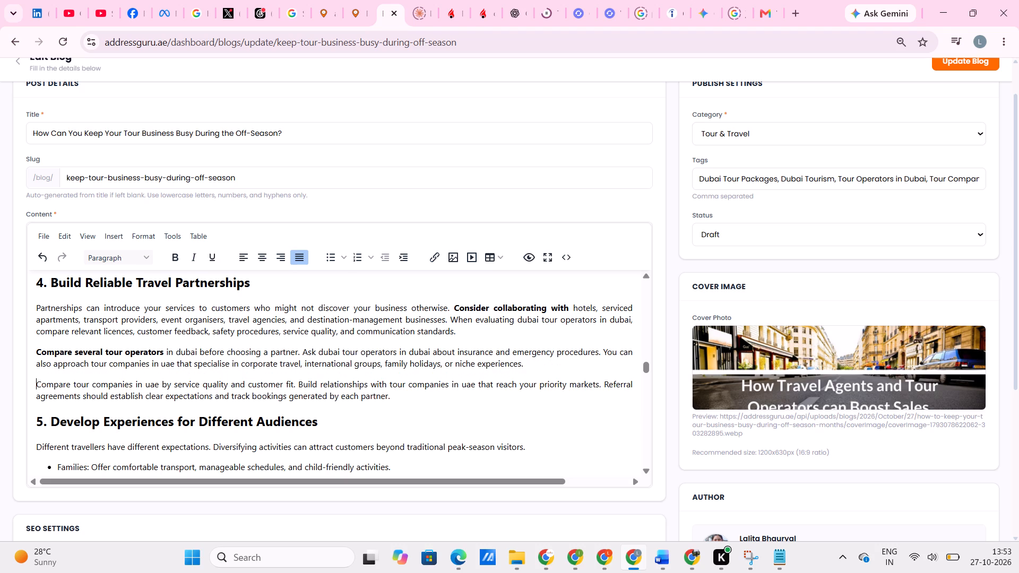
Review the draft's layout from section 2 through section 3's social media image and table to section 5's audience list.
{"action": "scroll", "coordinate": [421, 360], "scroll_direction": "down", "scroll_amount": 1}
{"action": "scroll", "coordinate": [376, 360], "scroll_direction": "down", "scroll_amount": 1}
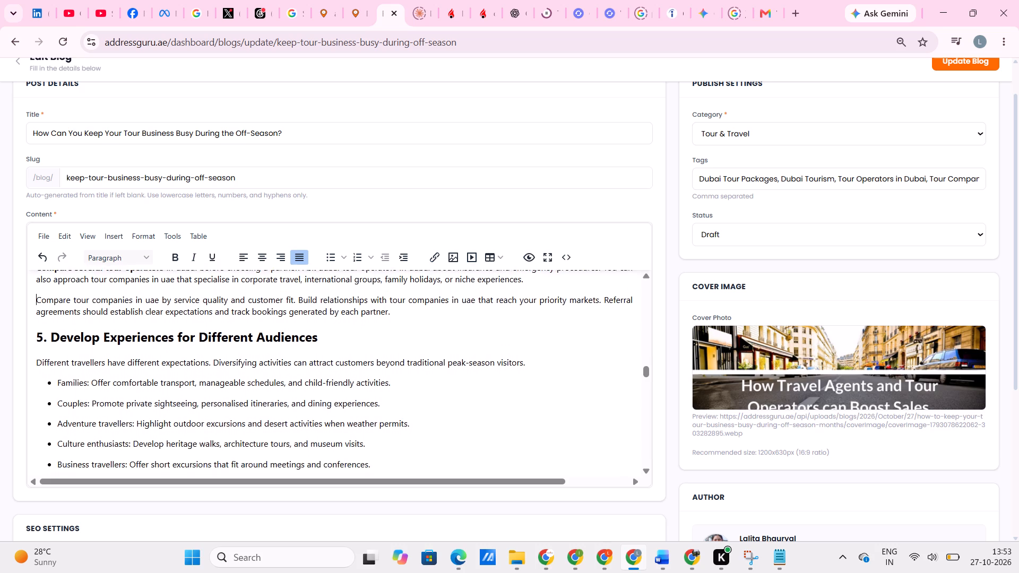
{"action": "scroll", "coordinate": [312, 358], "scroll_direction": "up", "scroll_amount": 10}
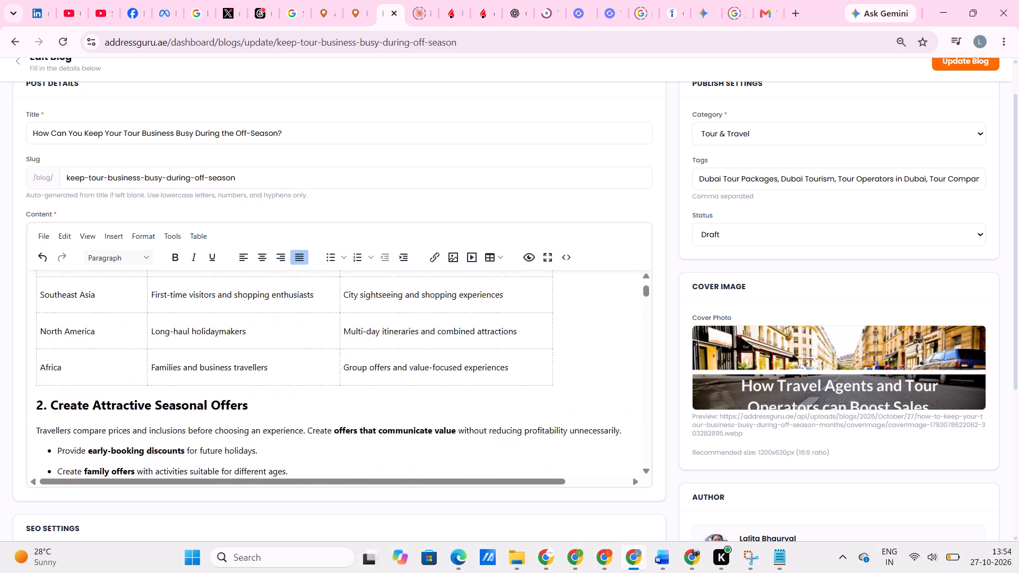
{"action": "scroll", "coordinate": [311, 358], "scroll_direction": "down", "scroll_amount": 8}
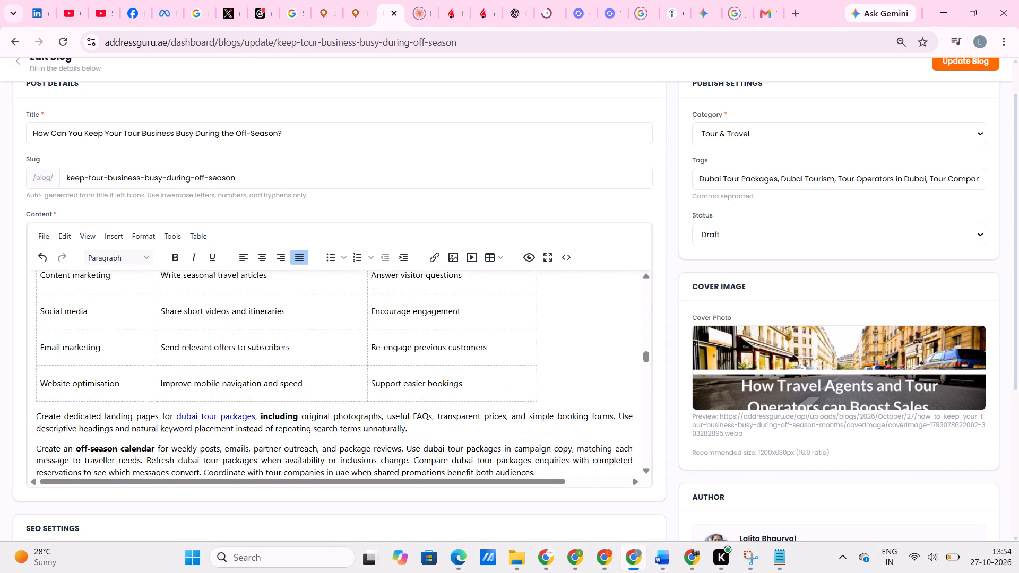
{"action": "scroll", "coordinate": [311, 358], "scroll_direction": "down", "scroll_amount": 8}
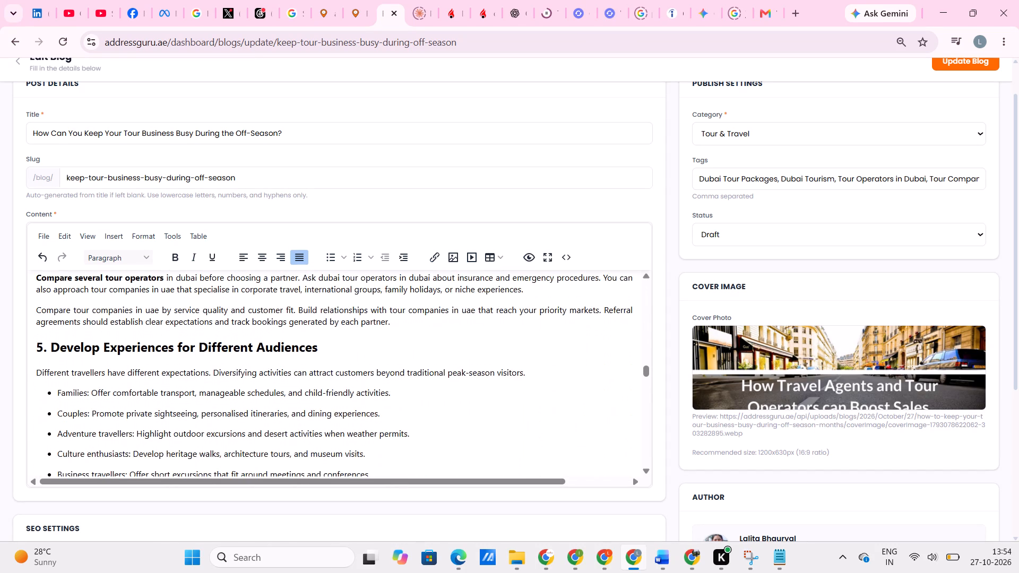
{"action": "scroll", "coordinate": [311, 358], "scroll_direction": "down", "scroll_amount": 1}
{"action": "scroll", "coordinate": [311, 358], "scroll_direction": "up", "scroll_amount": 6}
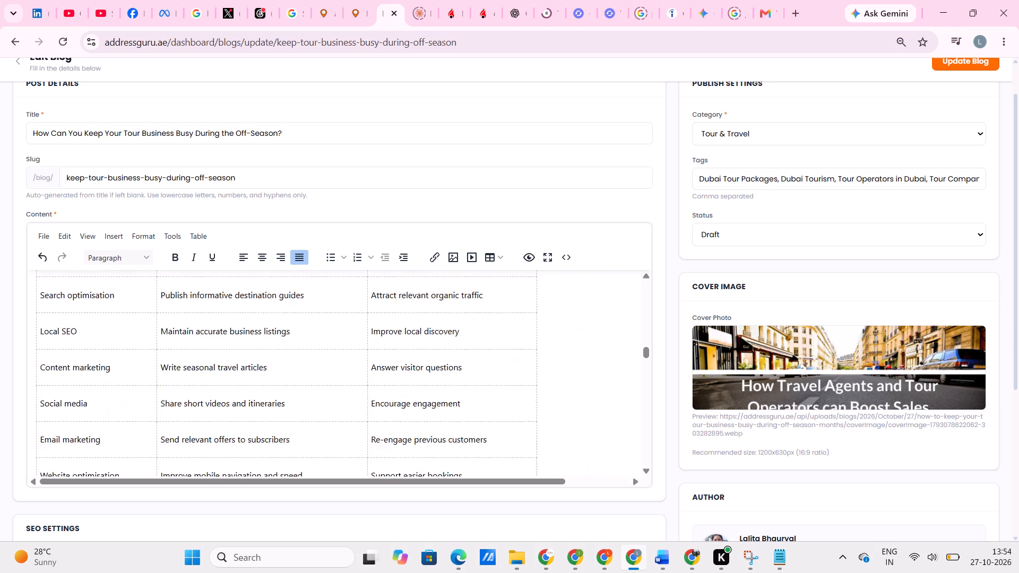
{"action": "scroll", "coordinate": [311, 358], "scroll_direction": "up", "scroll_amount": 1}
{"action": "scroll", "coordinate": [311, 358], "scroll_direction": "down", "scroll_amount": 2}
{"action": "scroll", "coordinate": [311, 358], "scroll_direction": "up", "scroll_amount": 1}
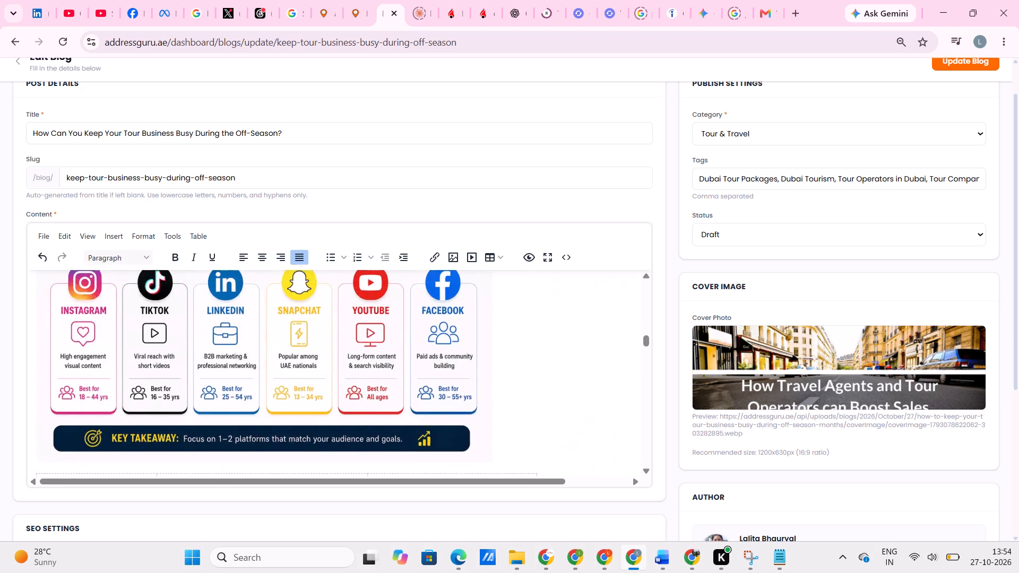
{"action": "scroll", "coordinate": [311, 358], "scroll_direction": "down", "scroll_amount": 4}
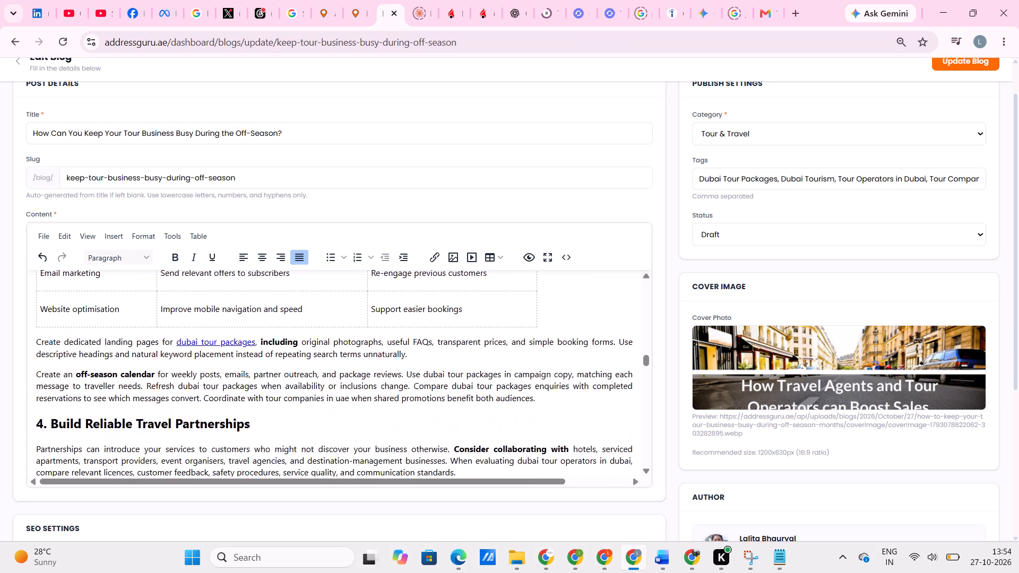
{"action": "scroll", "coordinate": [311, 358], "scroll_direction": "down", "scroll_amount": 4}
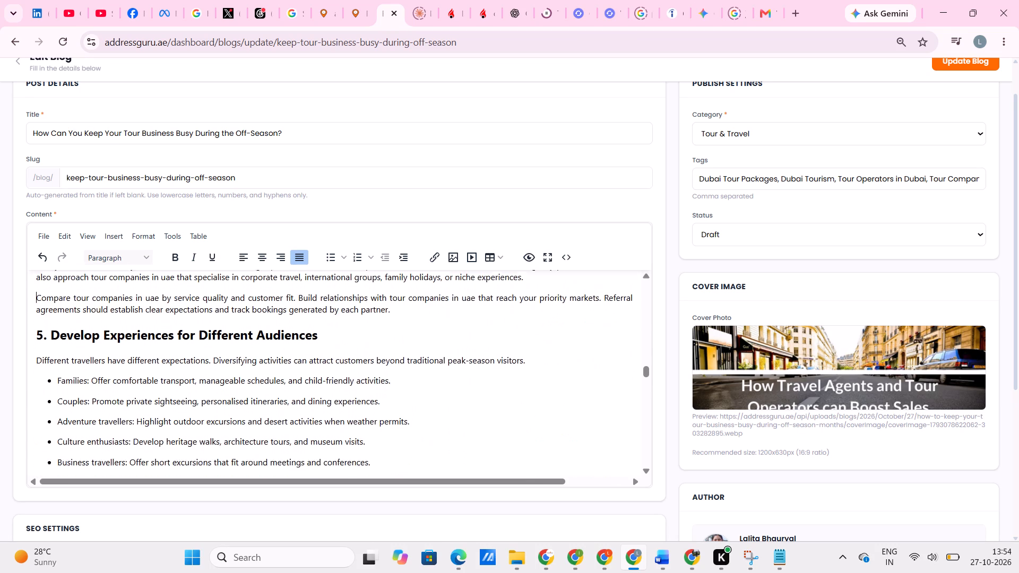
Bold the audience labels with their colons, from "Families:" through "Long-stay visitors:", at the start of section 5's bullet points.
{"action": "scroll", "coordinate": [303, 355], "scroll_direction": "down", "scroll_amount": 2}
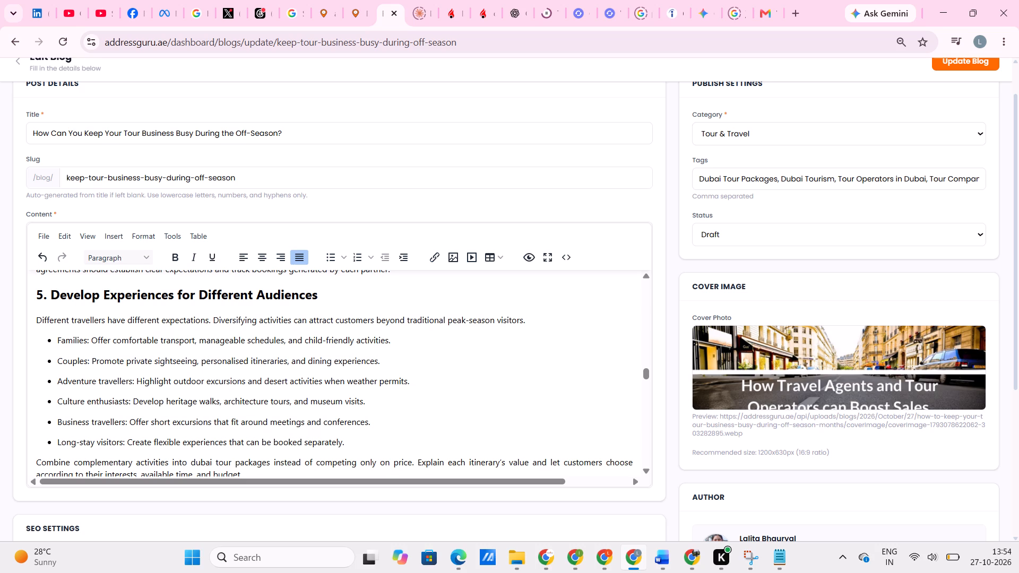
{"action": "scroll", "coordinate": [217, 326], "scroll_direction": "down", "scroll_amount": 1}
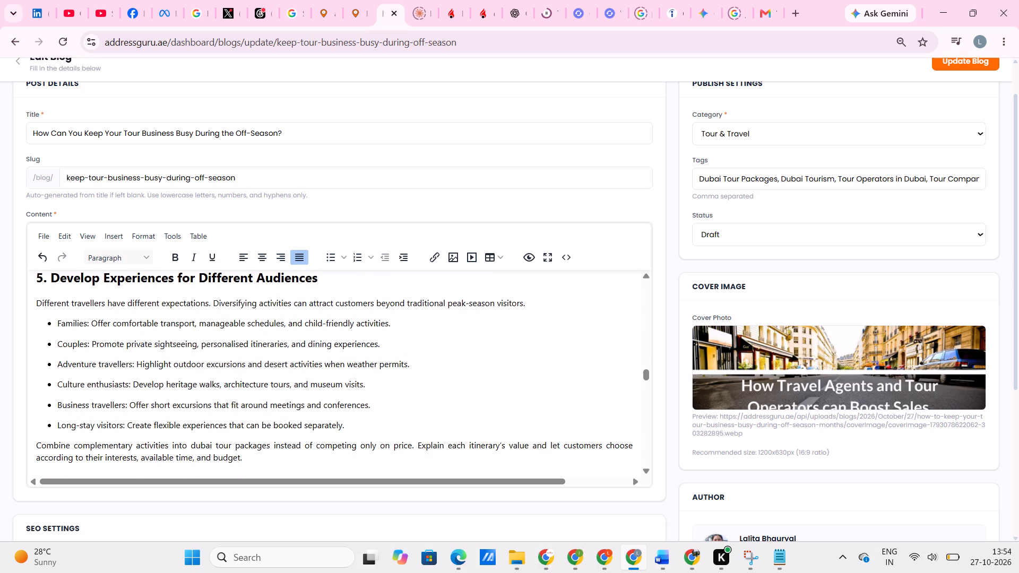
{"action": "left_click_drag", "start_coordinate": [92, 325], "coordinate": [57, 322]}
{"action": "key", "text": "ctrl+b"}
{"action": "left_click_drag", "start_coordinate": [91, 344], "coordinate": [56, 340]}
{"action": "key", "text": "ctrl+b"}
{"action": "left_click_drag", "start_coordinate": [137, 364], "coordinate": [113, 363]}
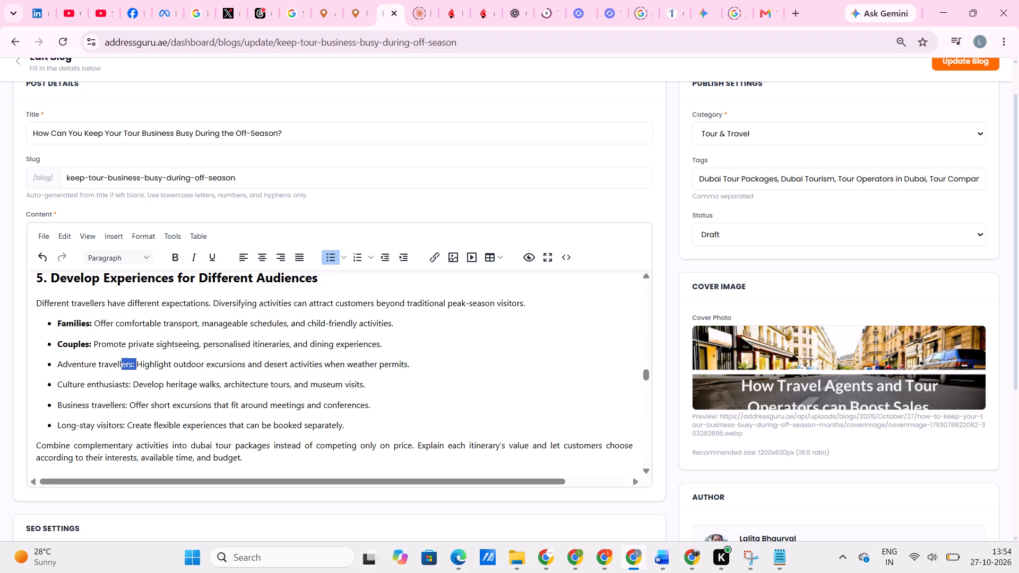
{"action": "left_click_drag", "start_coordinate": [113, 363], "coordinate": [53, 360]}
{"action": "key", "text": "ctrl+b"}
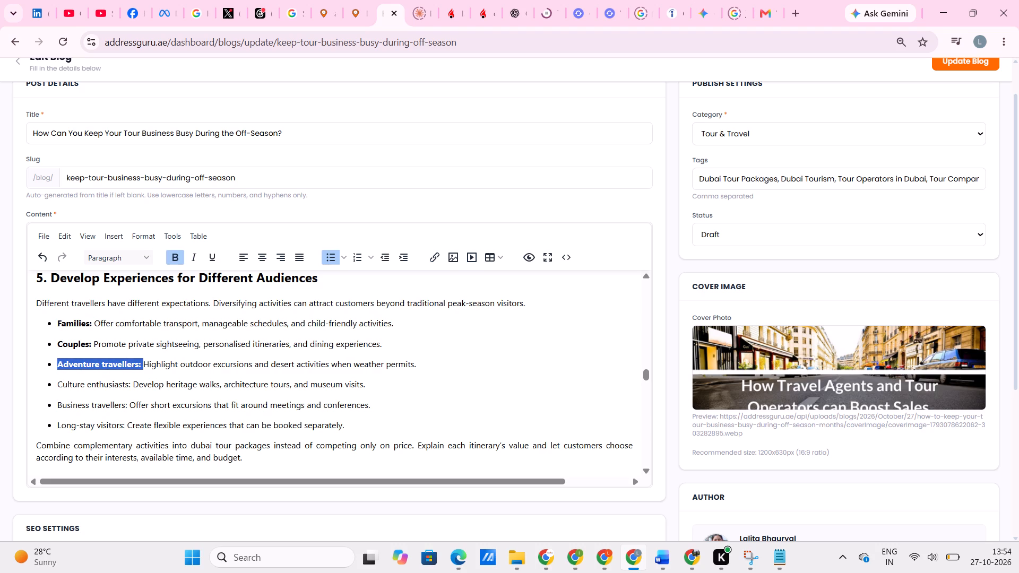
{"action": "left_click_drag", "start_coordinate": [133, 384], "coordinate": [51, 379]}
{"action": "key", "text": "ctrl+b"}
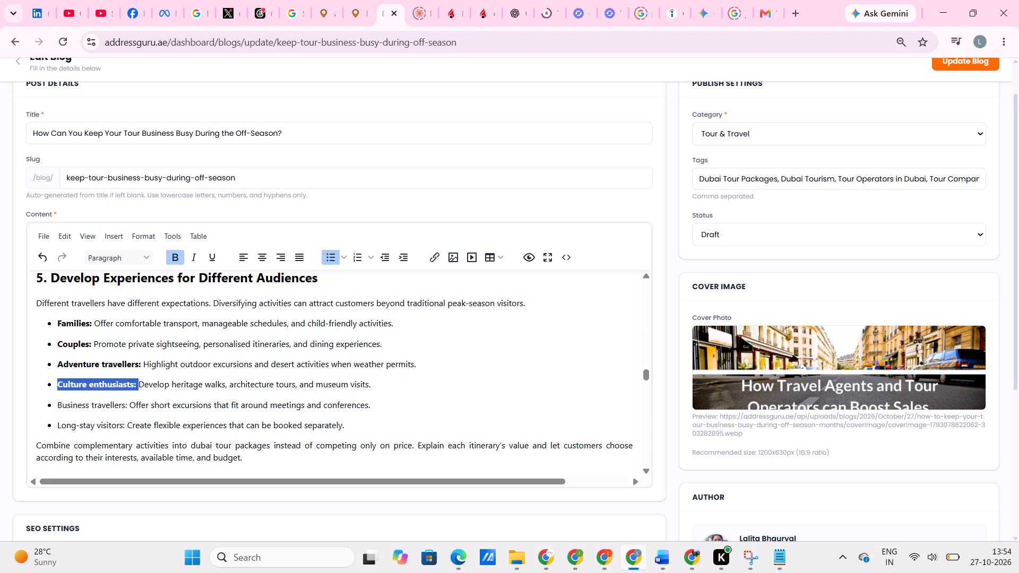
{"action": "left_click_drag", "start_coordinate": [128, 404], "coordinate": [48, 398]}
{"action": "key", "text": "ctrl+b"}
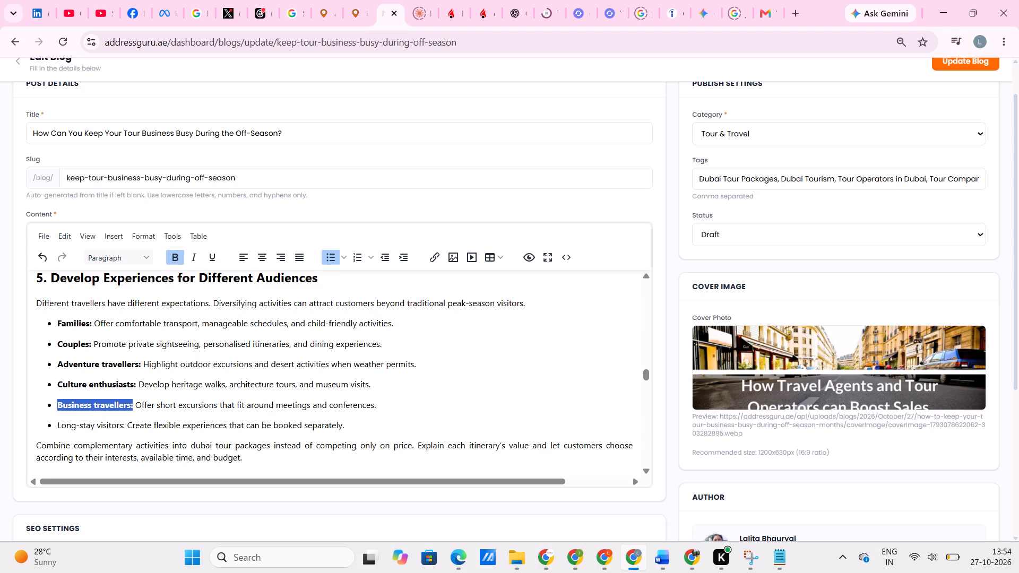
{"action": "left_click_drag", "start_coordinate": [127, 426], "coordinate": [54, 417]}
{"action": "key", "text": "ctrl+b"}
{"action": "left_click", "coordinate": [197, 405]}
Widen section 6's campaign table to nearly the full width of the text area.
{"action": "scroll", "coordinate": [206, 404], "scroll_direction": "down", "scroll_amount": 1}
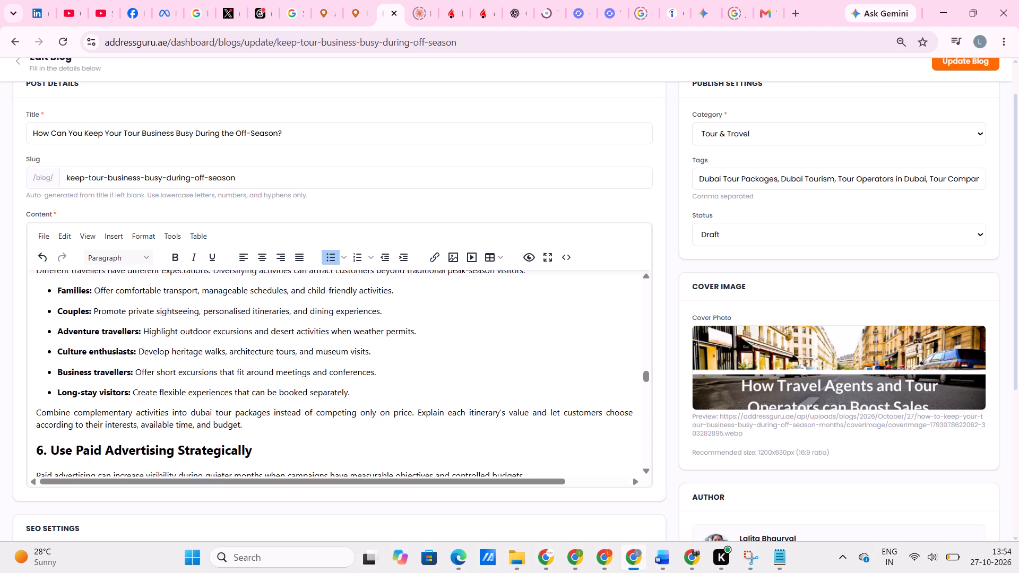
{"action": "scroll", "coordinate": [232, 408], "scroll_direction": "down", "scroll_amount": 1}
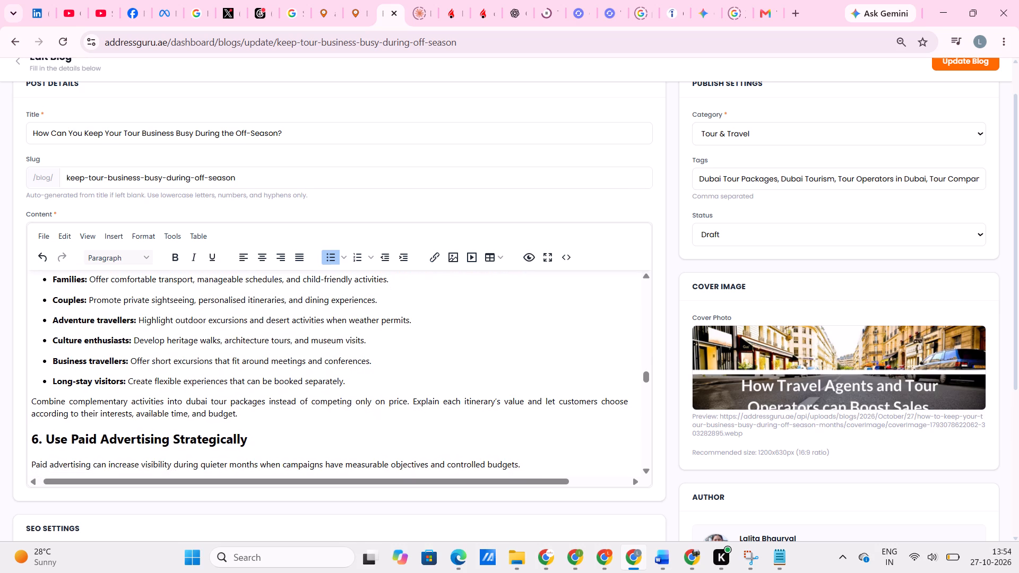
{"action": "scroll", "coordinate": [351, 410], "scroll_direction": "down", "scroll_amount": 2}
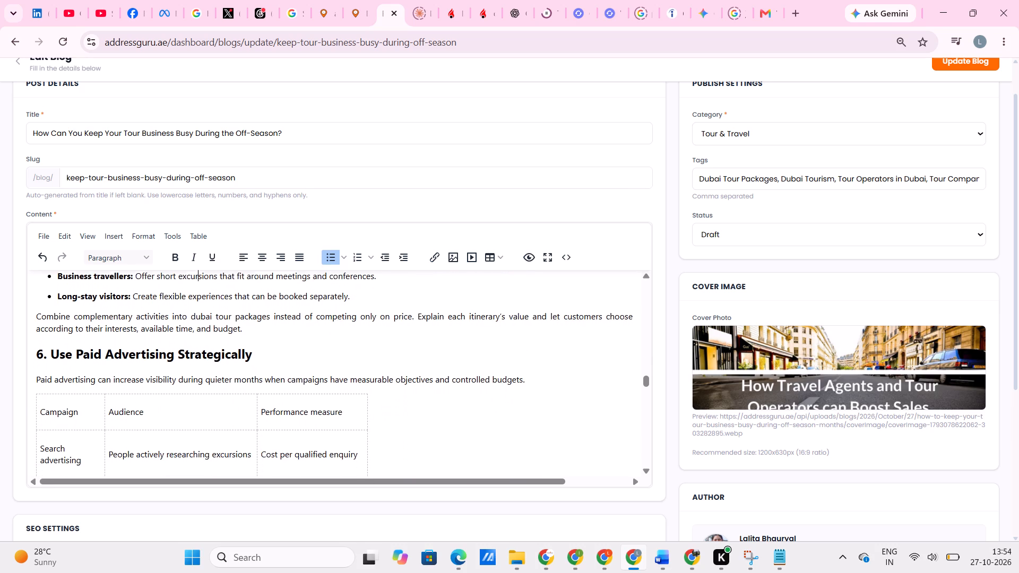
{"action": "scroll", "coordinate": [345, 410], "scroll_direction": "down", "scroll_amount": 4}
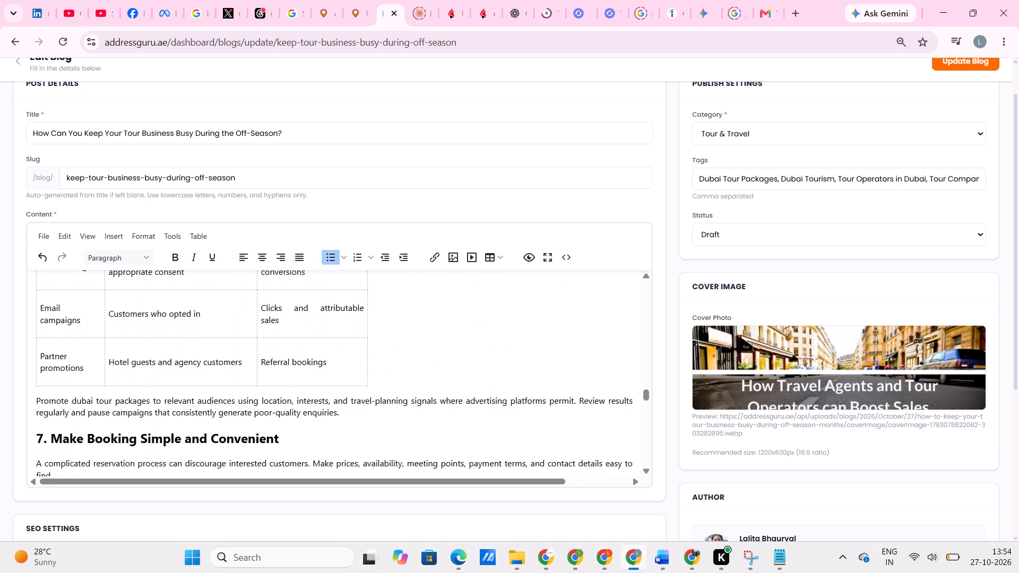
{"action": "left_click_drag", "start_coordinate": [367, 334], "coordinate": [416, 334]}
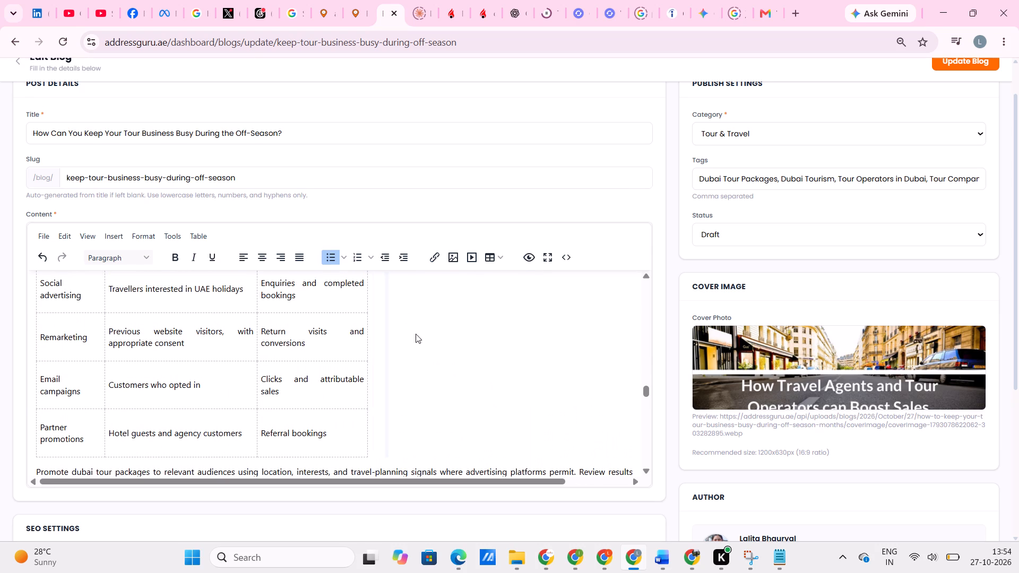
{"action": "left_click_drag", "start_coordinate": [416, 334], "coordinate": [560, 341]}
Review the layout of sections 5 to 7, including the audience list, campaign table and booking tips.
{"action": "scroll", "coordinate": [508, 367], "scroll_direction": "down", "scroll_amount": 5}
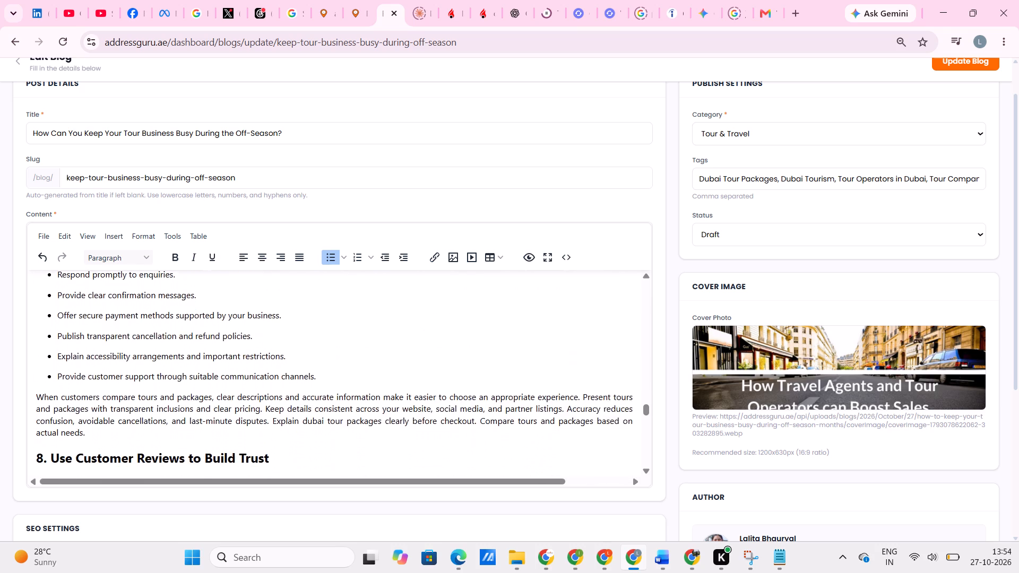
{"action": "scroll", "coordinate": [508, 367], "scroll_direction": "down", "scroll_amount": 2}
{"action": "scroll", "coordinate": [508, 367], "scroll_direction": "up", "scroll_amount": 6}
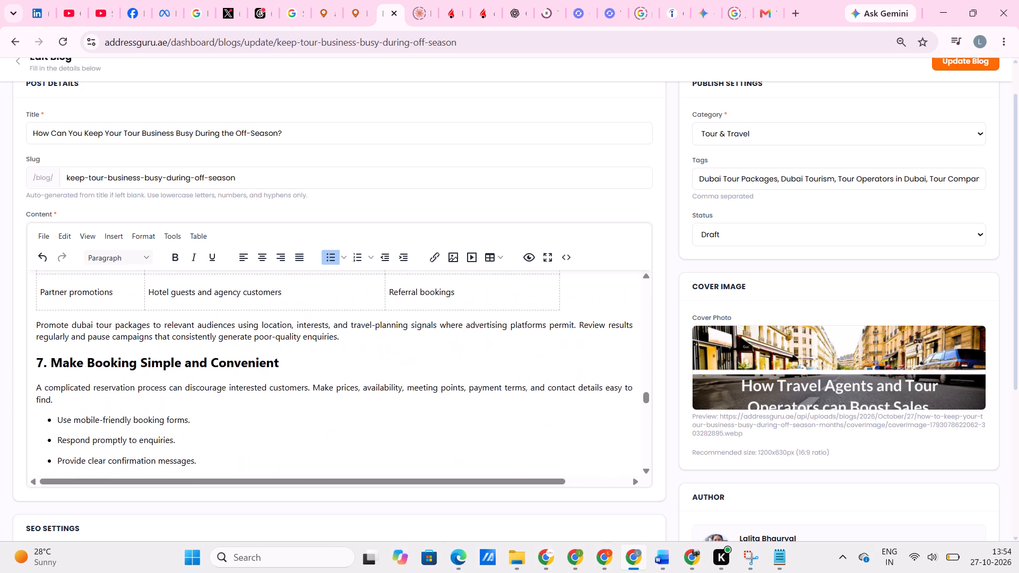
{"action": "scroll", "coordinate": [508, 367], "scroll_direction": "up", "scroll_amount": 4}
{"action": "scroll", "coordinate": [462, 387], "scroll_direction": "up", "scroll_amount": 1}
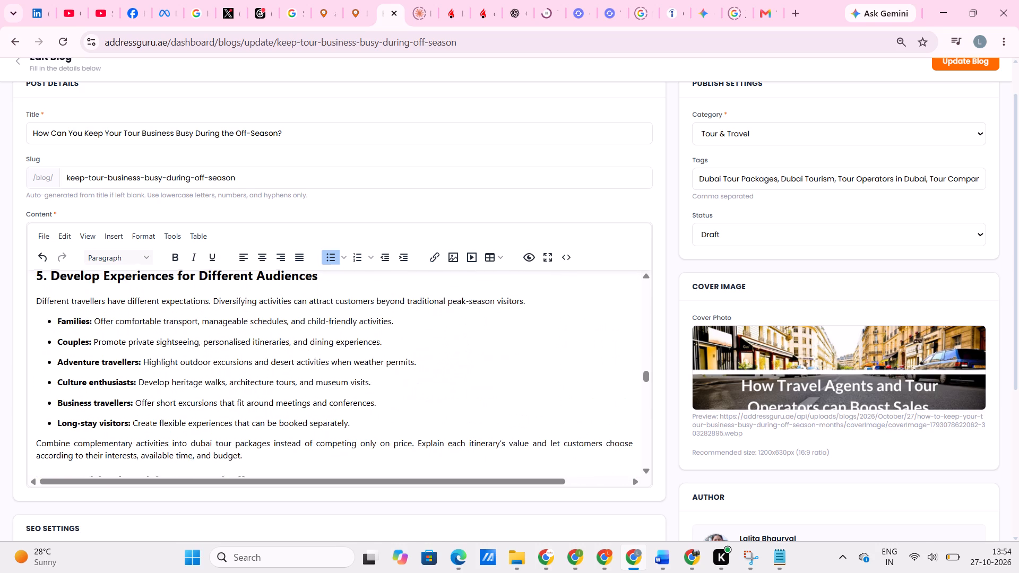
{"action": "scroll", "coordinate": [462, 387], "scroll_direction": "up", "scroll_amount": 2}
{"action": "scroll", "coordinate": [462, 387], "scroll_direction": "down", "scroll_amount": 6}
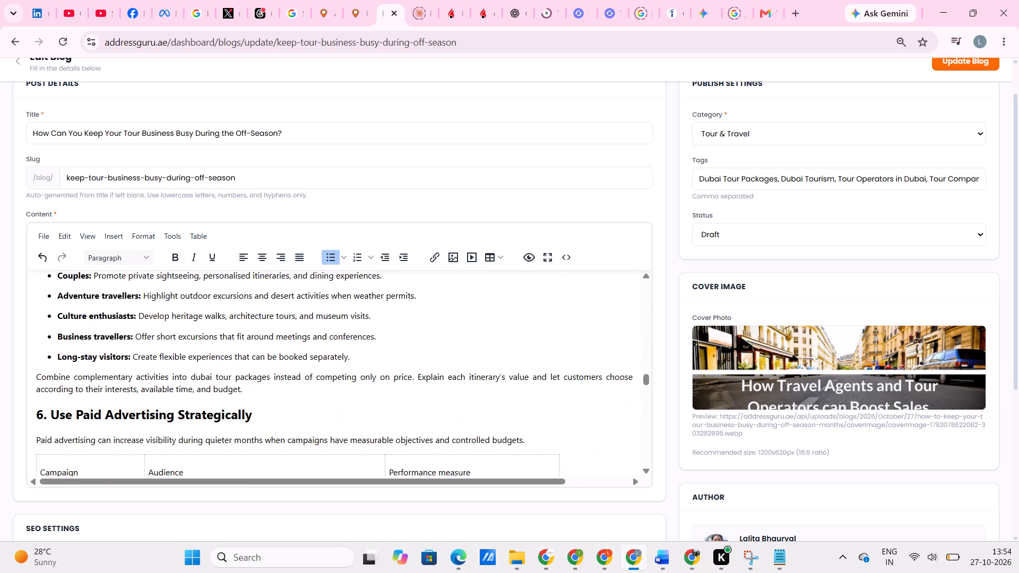
{"action": "scroll", "coordinate": [462, 387], "scroll_direction": "down", "scroll_amount": 1}
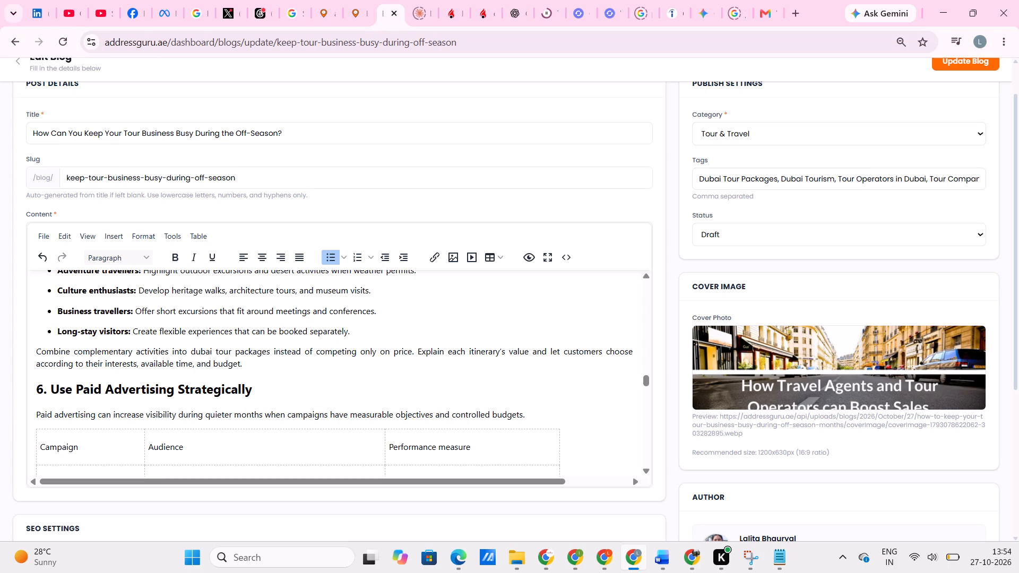
Copy "Paid Advertising Strategically" from section 6's heading and search Pinterest for that phrase.
{"action": "left_click_drag", "start_coordinate": [75, 387], "coordinate": [272, 393]}
{"action": "key", "text": "ctrl+c"}
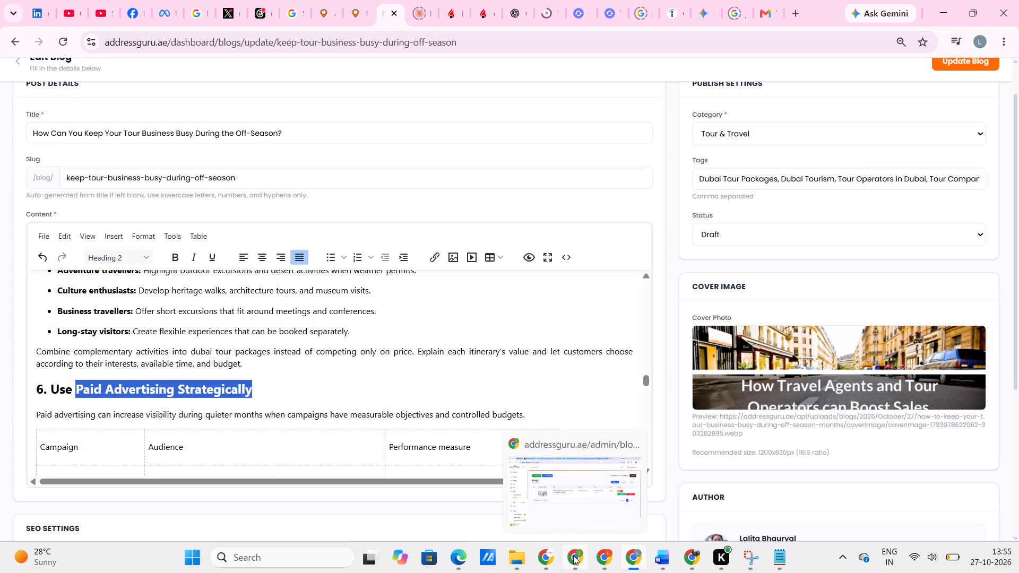
{"action": "left_click", "coordinate": [573, 555]}
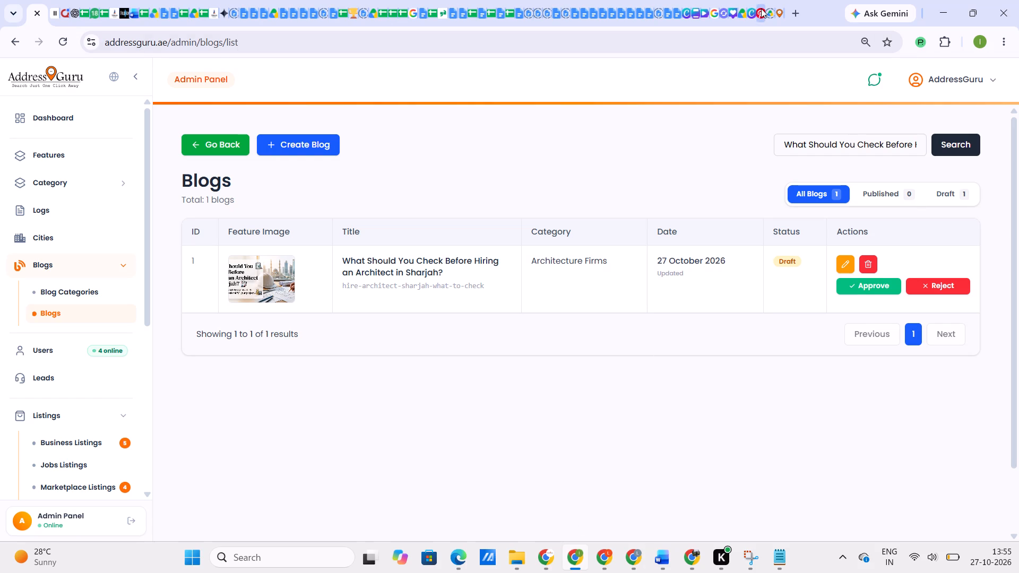
{"action": "left_click", "coordinate": [761, 8]}
{"action": "left_click", "coordinate": [79, 134]}
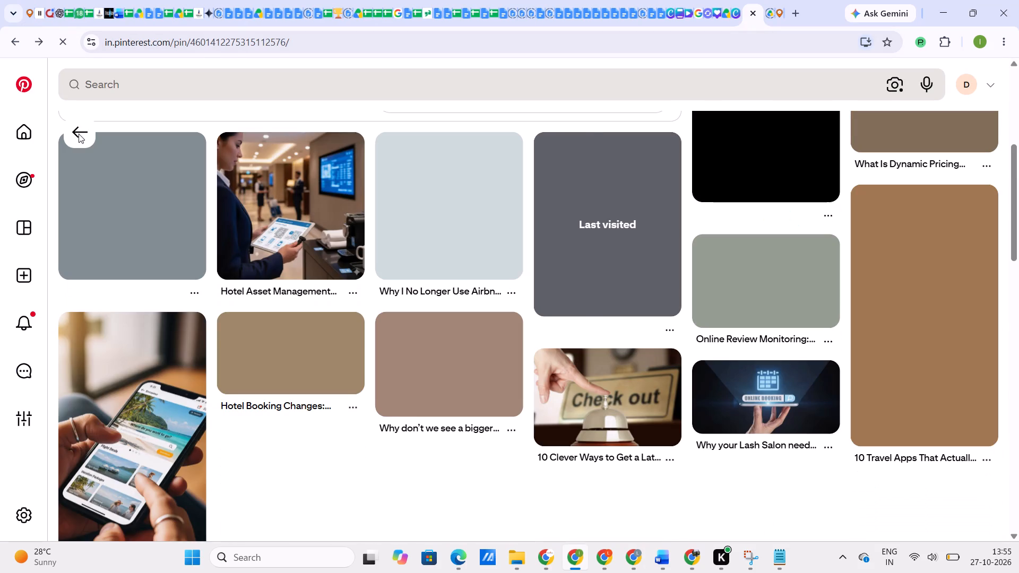
{"action": "left_click", "coordinate": [76, 136]}
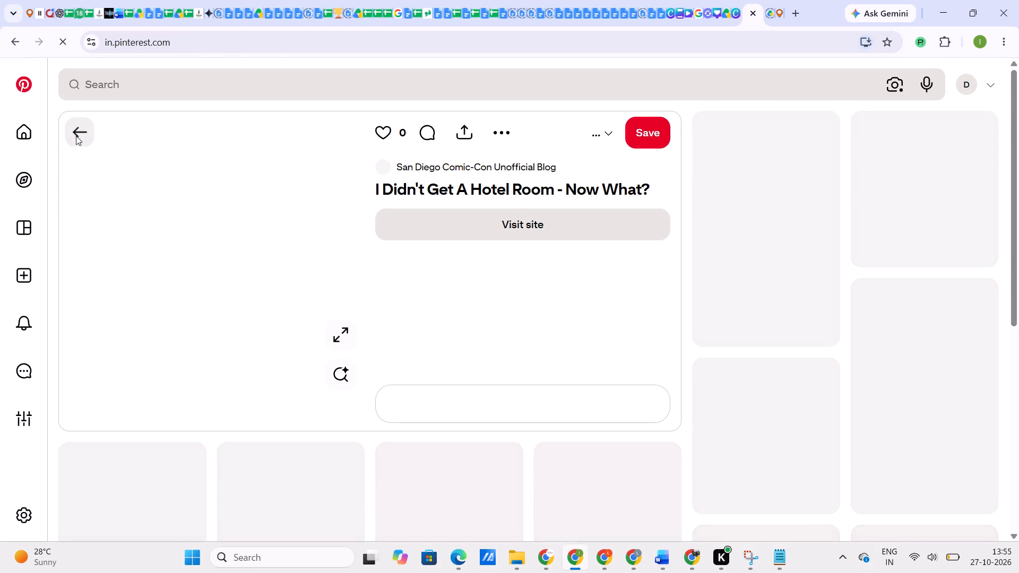
{"action": "left_click", "coordinate": [162, 80]}
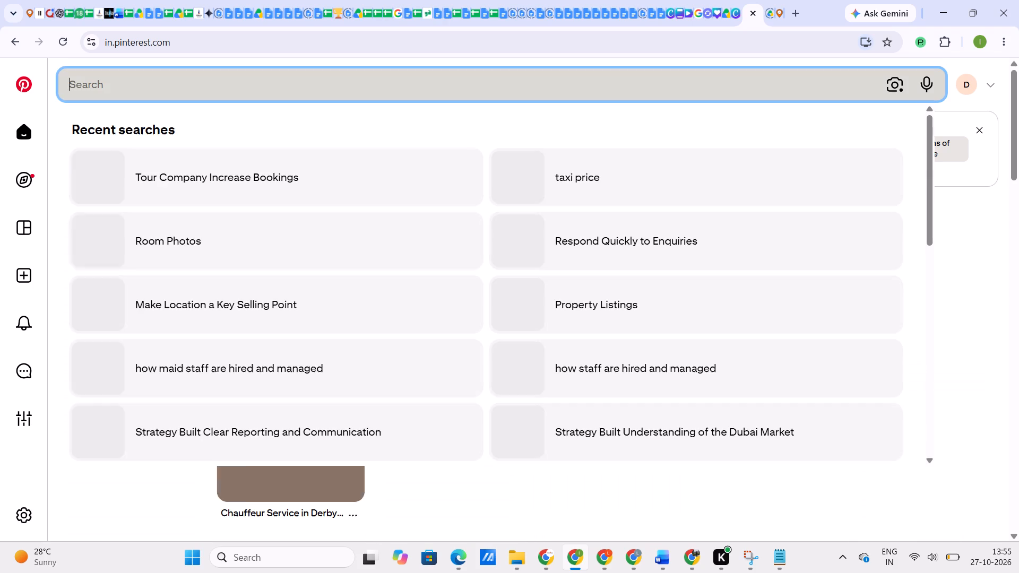
{"action": "key", "text": "ctrl+v"}
{"action": "key", "text": "Return"}
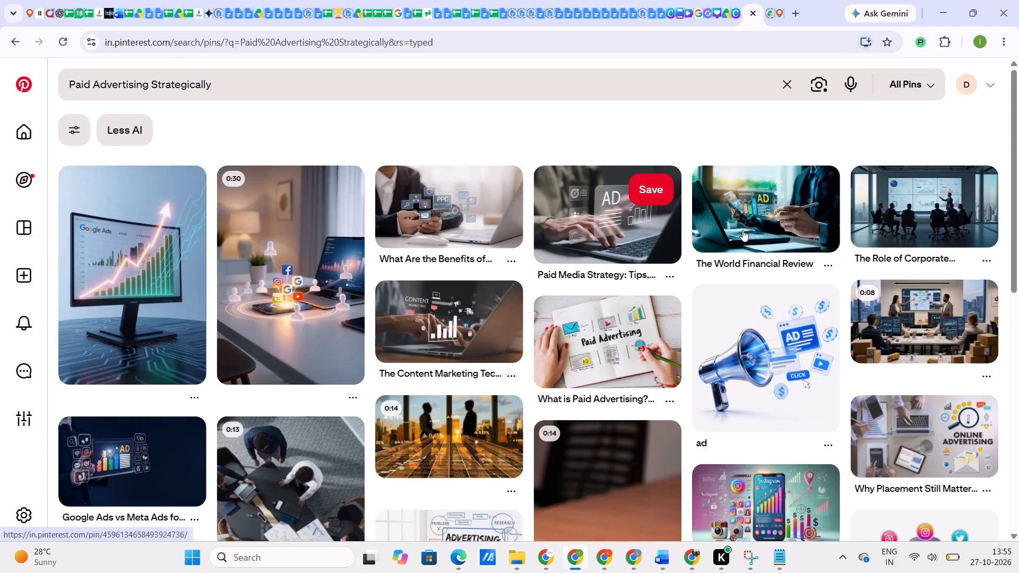
Browse the advertising pins and save the picture of a magnifying glass over "ADS" to the Downloads folder.
{"action": "left_click", "coordinate": [743, 230]}
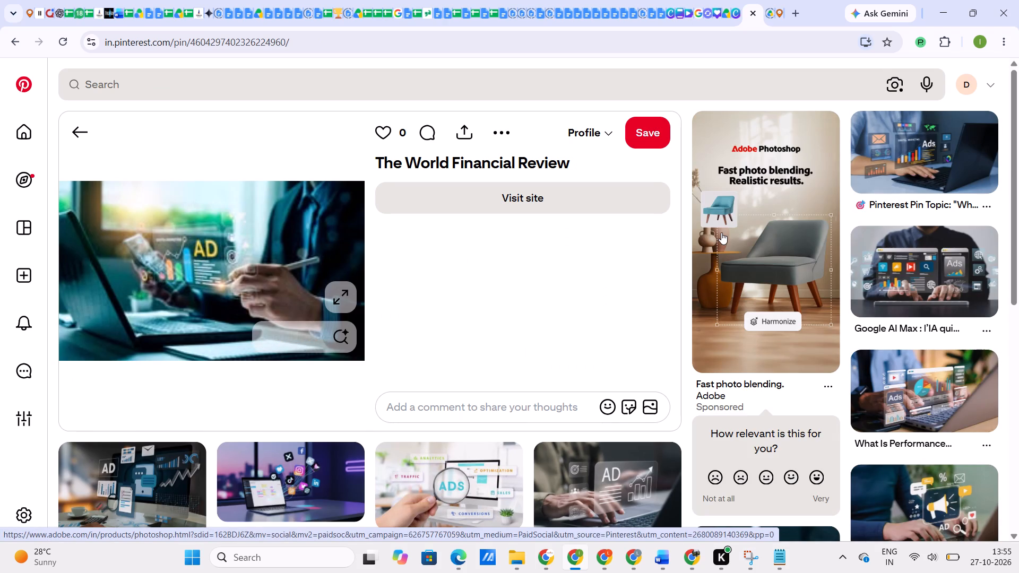
{"action": "scroll", "coordinate": [526, 346], "scroll_direction": "down", "scroll_amount": 1}
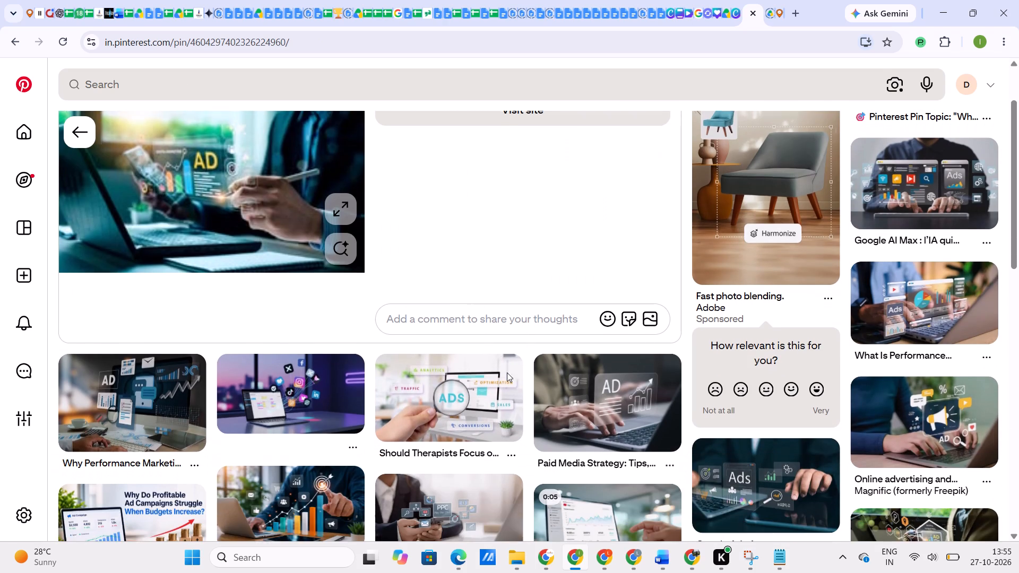
{"action": "scroll", "coordinate": [507, 372], "scroll_direction": "down", "scroll_amount": 1}
{"action": "left_click", "coordinate": [444, 410]}
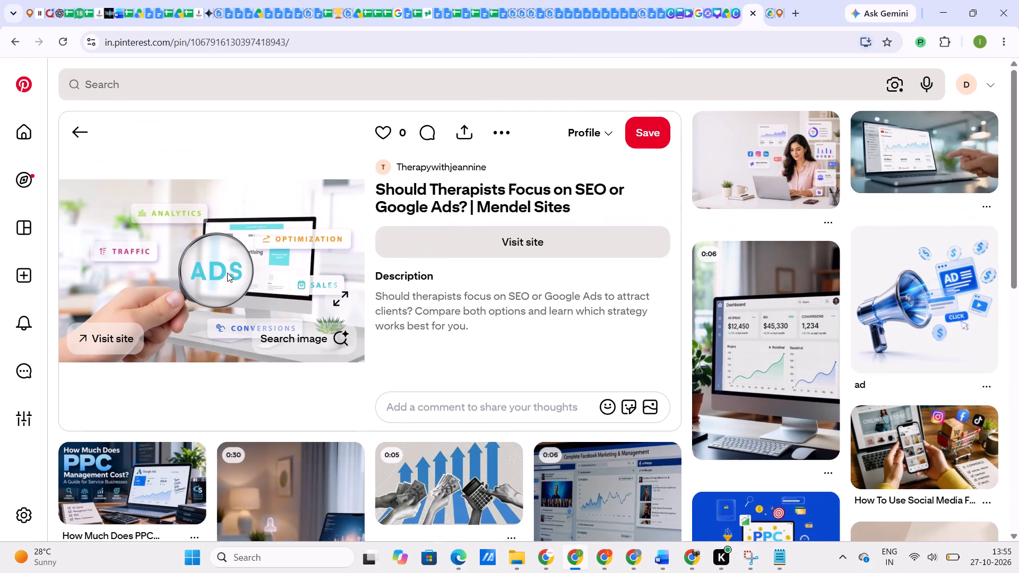
{"action": "right_click", "coordinate": [178, 238]}
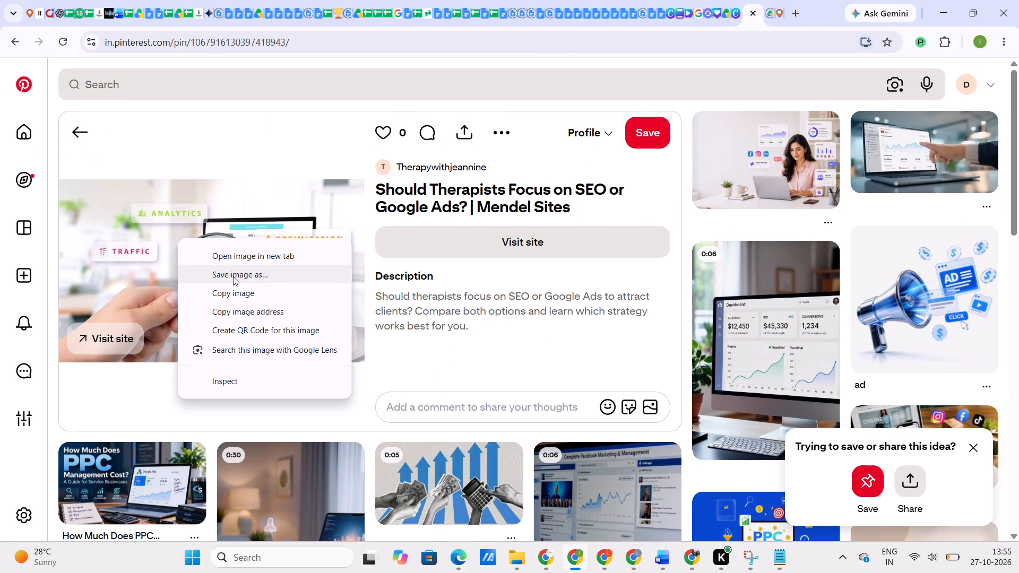
{"action": "left_click", "coordinate": [233, 276]}
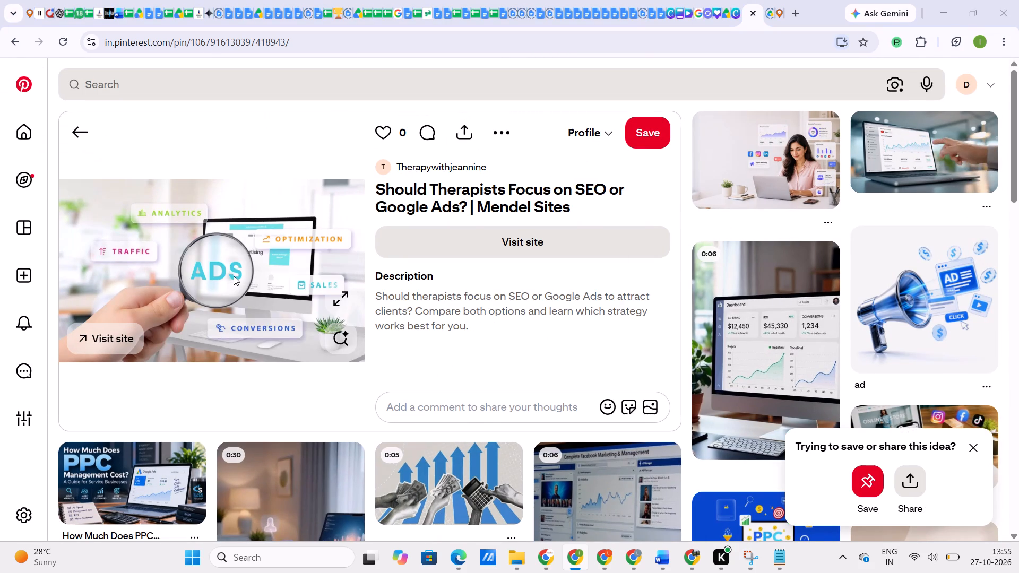
{"action": "left_click", "coordinate": [519, 412]}
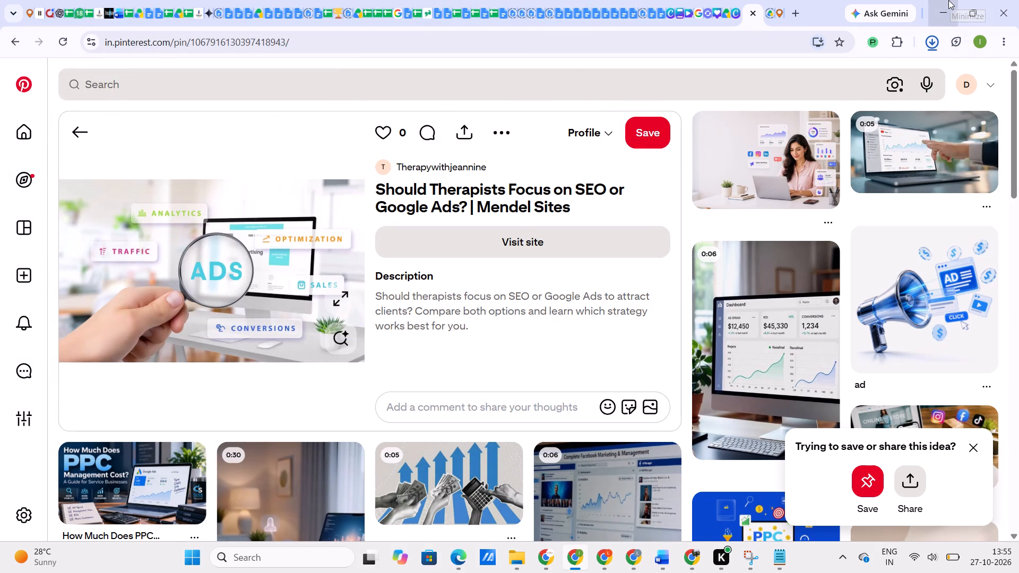
Convert the downloaded "ADS" magnifying glass image to WebP with FreeConvert's WebP Converter.
{"action": "left_click", "coordinate": [948, 0]}
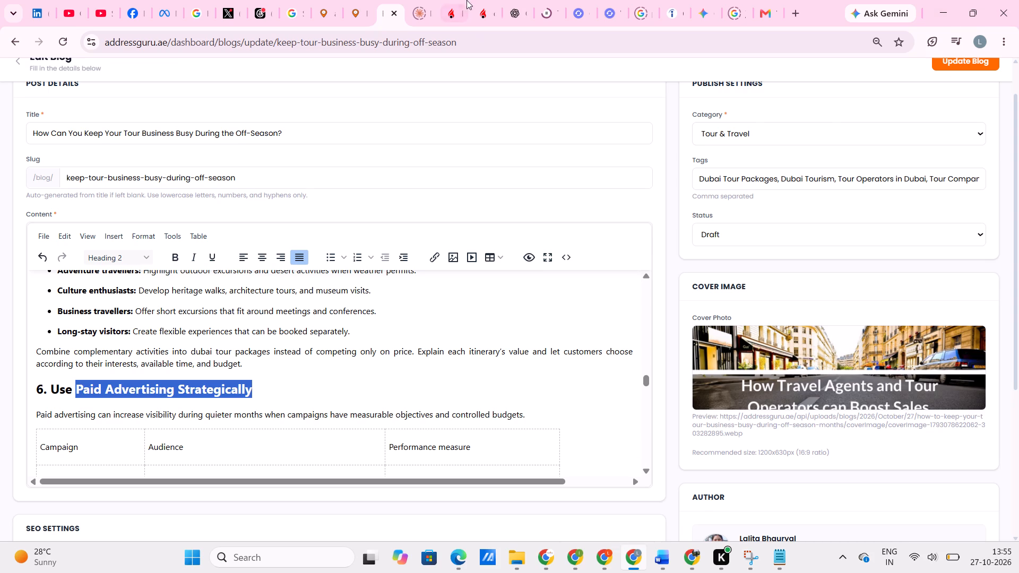
{"action": "left_click", "coordinate": [580, 0]}
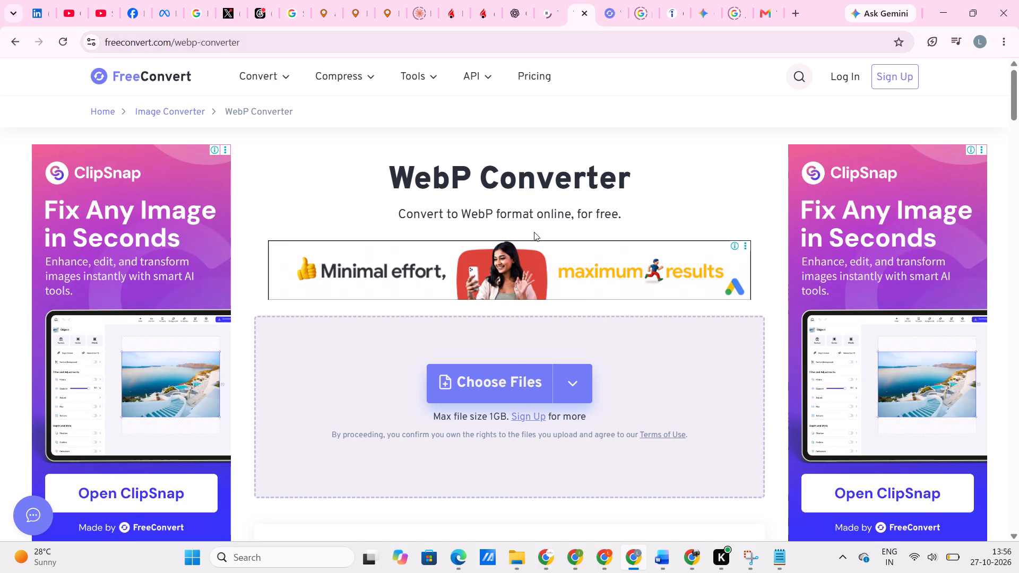
{"action": "left_click", "coordinate": [504, 380]}
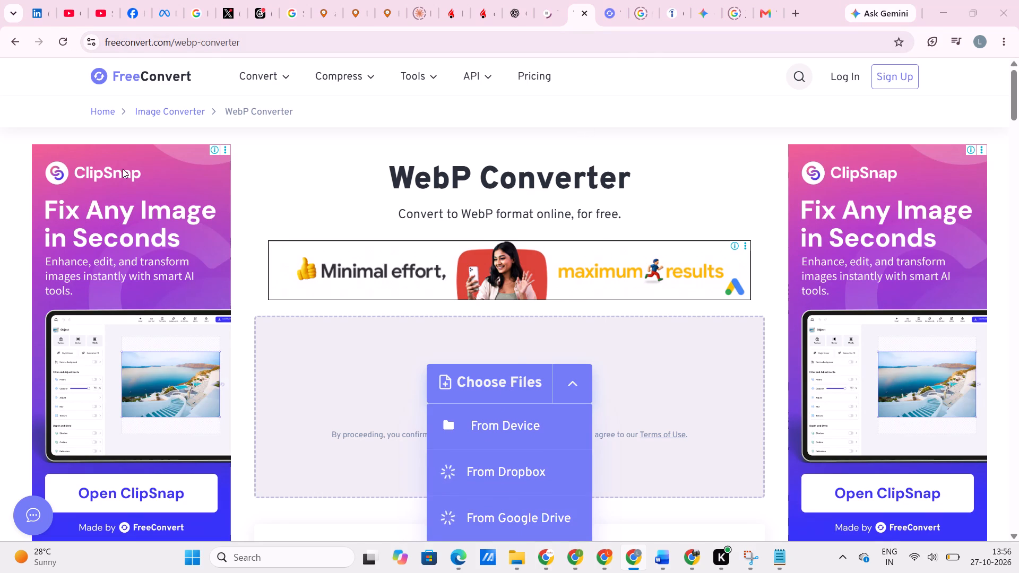
{"action": "left_click", "coordinate": [67, 321]}
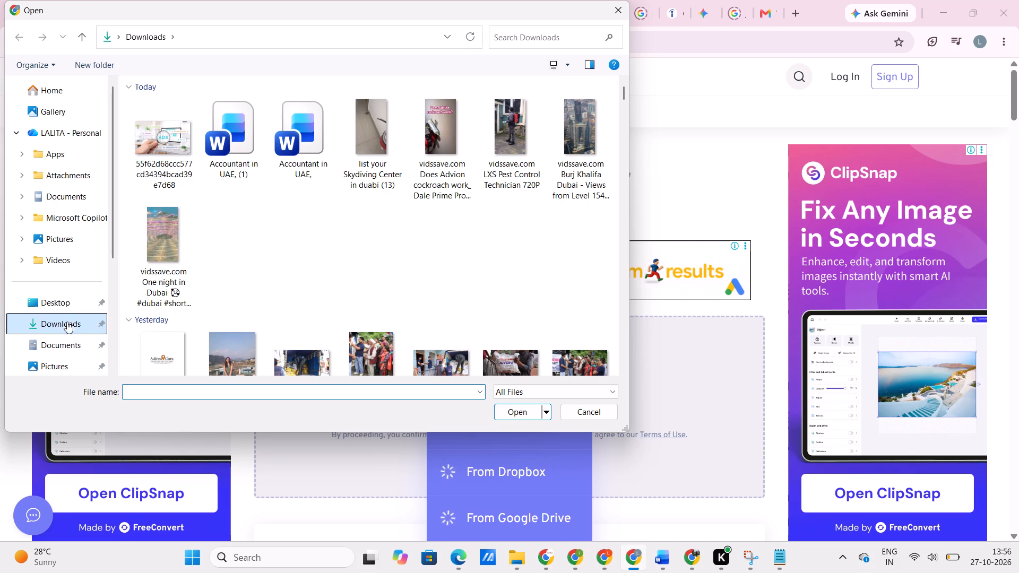
{"action": "left_click", "coordinate": [158, 154]}
{"action": "left_click", "coordinate": [525, 414]}
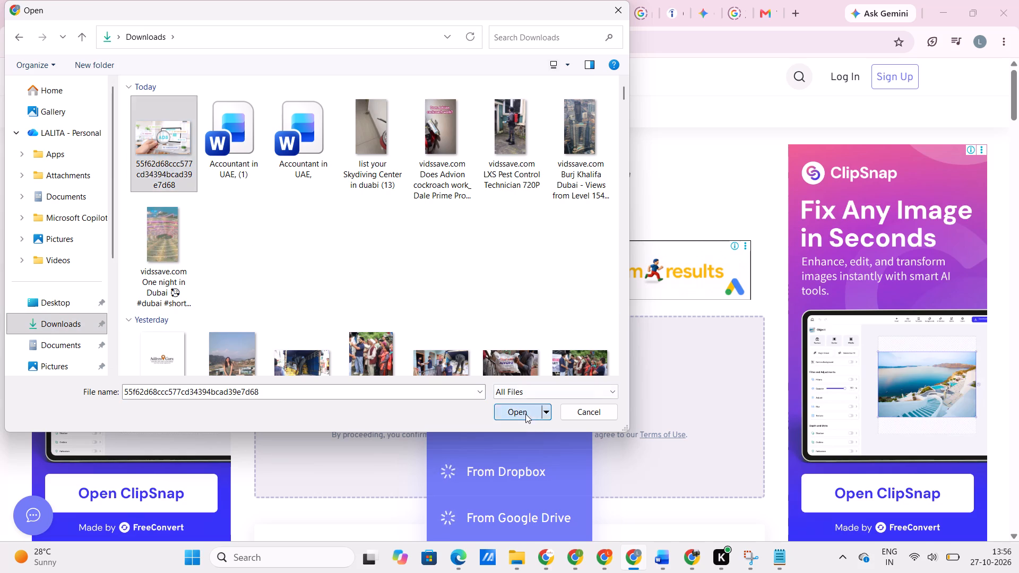
{"action": "left_click", "coordinate": [699, 426]}
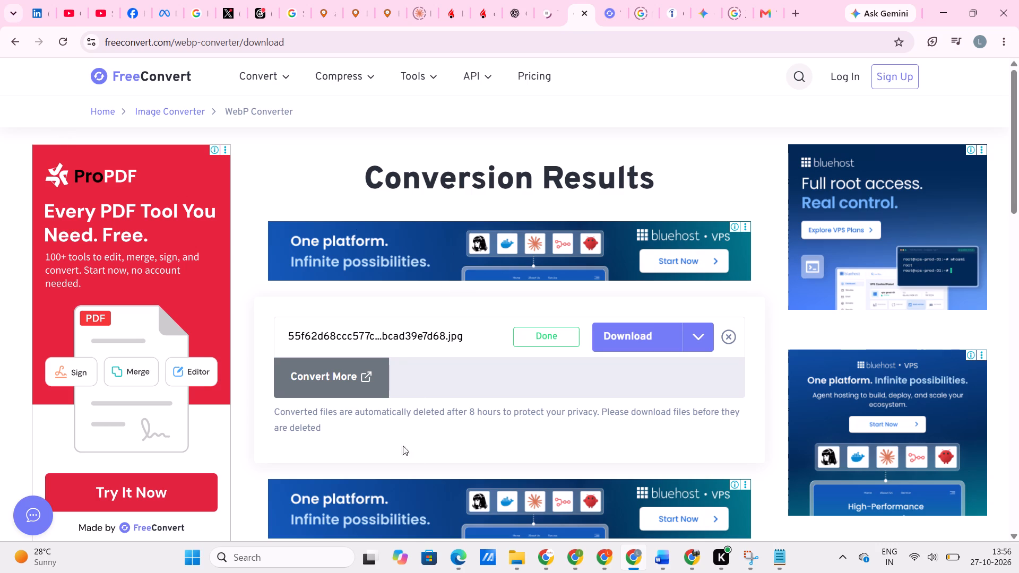
Delete the original JPG of the "ADS" magnifying glass picture from the Downloads folder.
{"action": "left_click", "coordinate": [515, 551]}
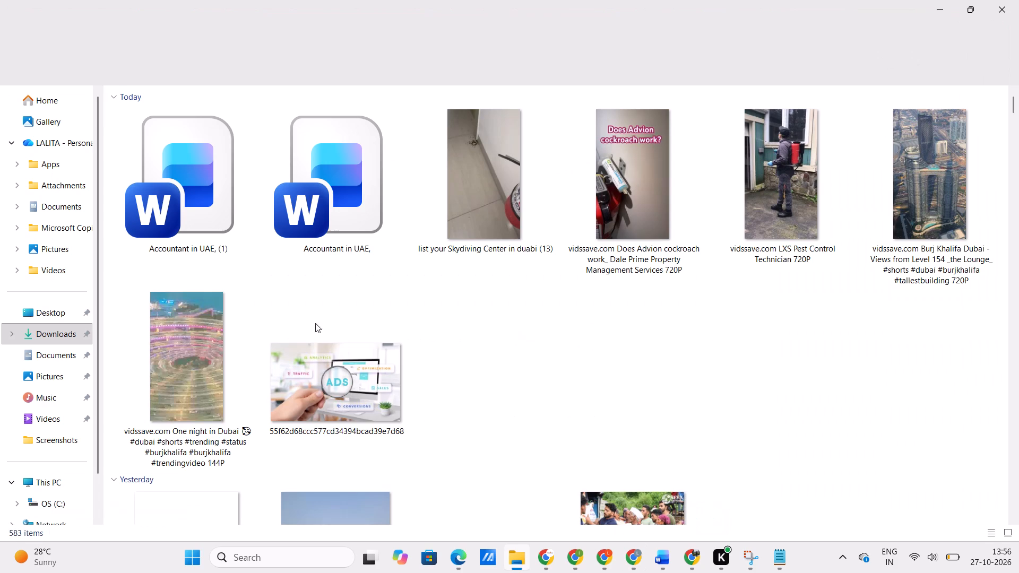
{"action": "left_click", "coordinate": [382, 386]}
{"action": "left_click", "coordinate": [233, 67]}
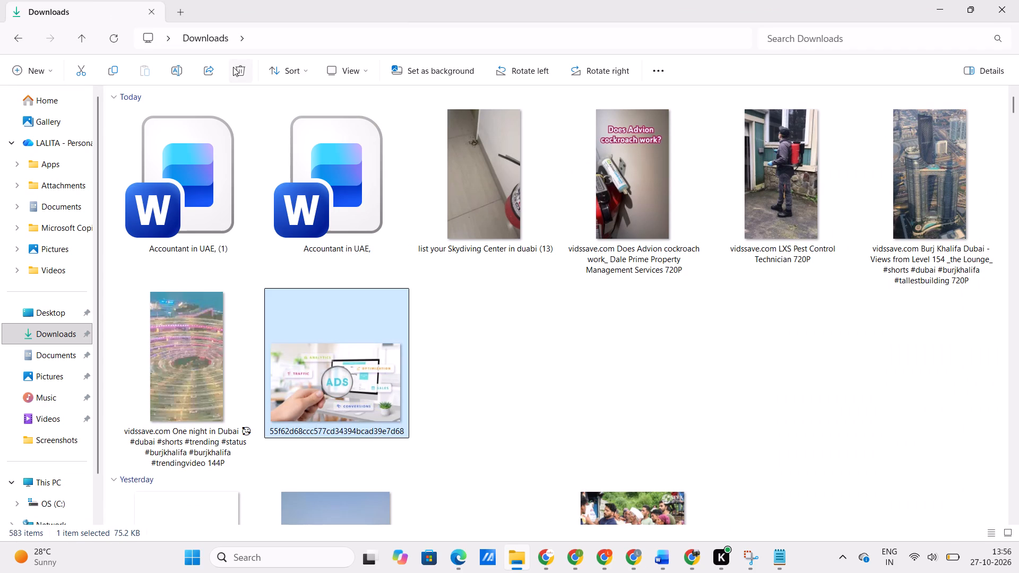
{"action": "left_click", "coordinate": [933, 0]}
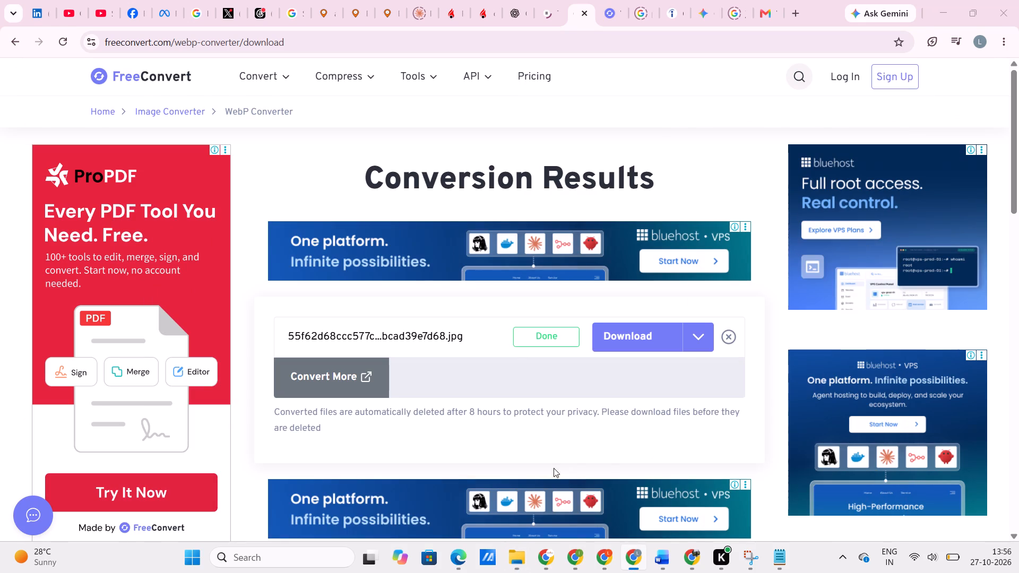
Download the converted WebP version of the "ADS" image.
{"action": "left_click", "coordinate": [644, 339]}
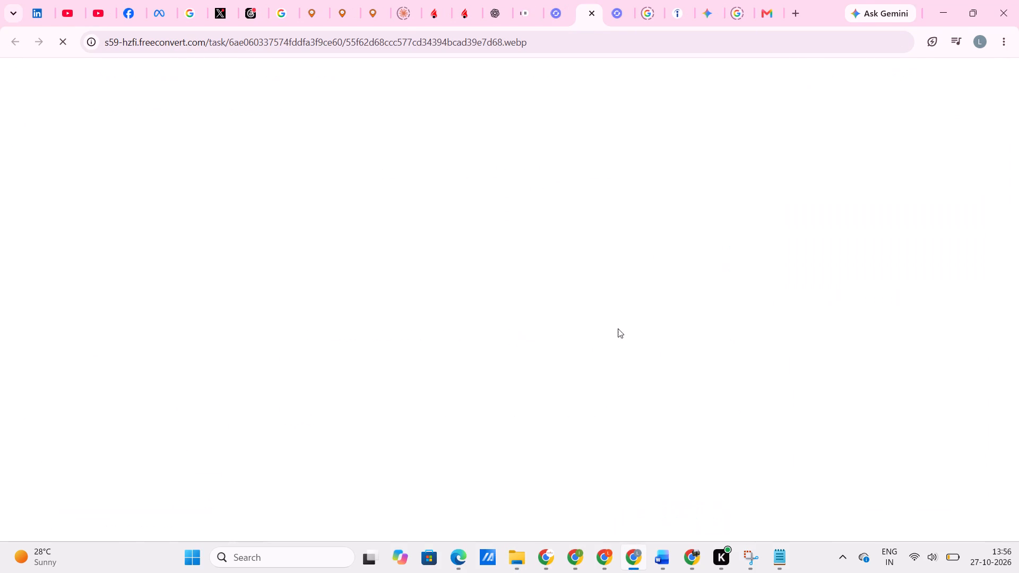
In the off-season tour post, move the "Promote dubai tour packages" paragraph from below section 6's campaign table to the end of its intro paragraph.
{"action": "left_click", "coordinate": [390, 0]}
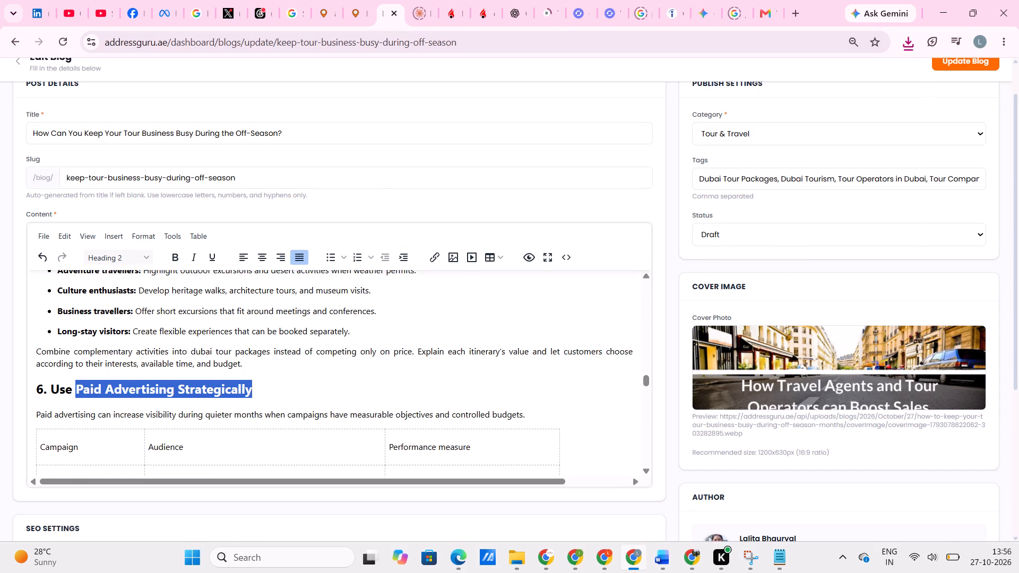
{"action": "scroll", "coordinate": [271, 397], "scroll_direction": "down", "scroll_amount": 4}
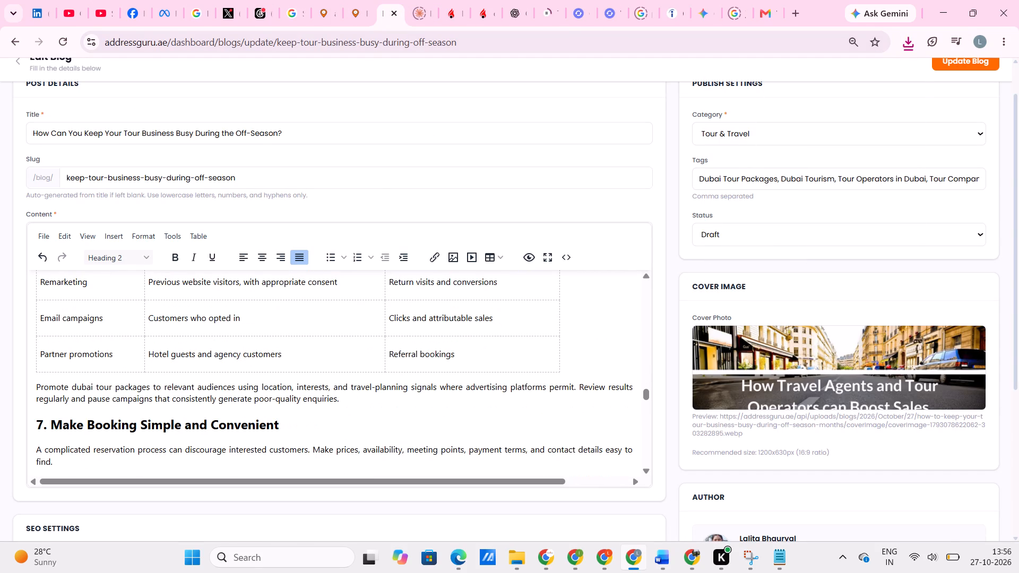
{"action": "left_click_drag", "start_coordinate": [345, 398], "coordinate": [11, 390]}
{"action": "key", "text": "ctrl+c"}
{"action": "key", "text": "BackSpace"}
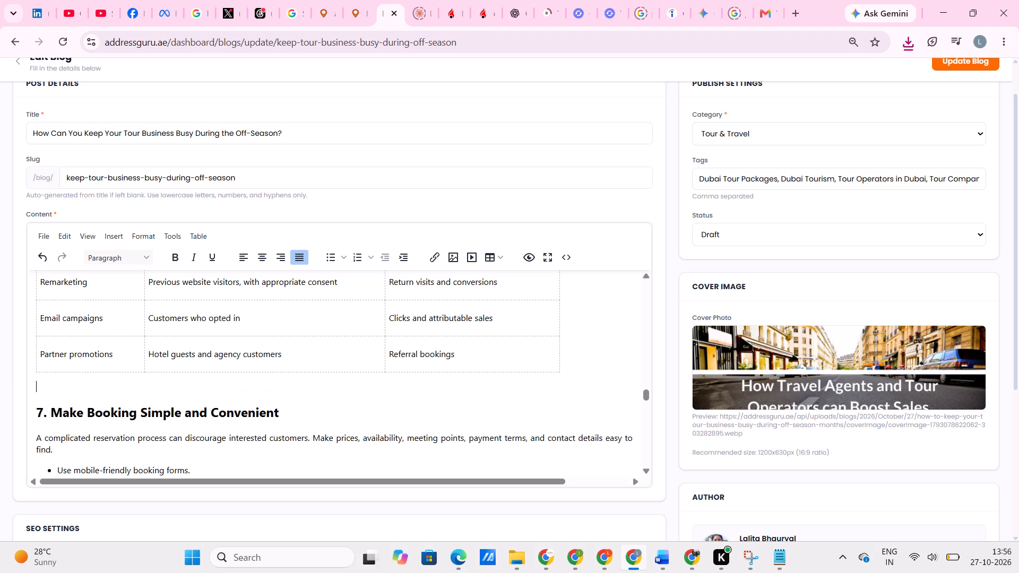
{"action": "key", "text": "BackSpace"}
{"action": "key", "text": "Down"}
{"action": "key", "text": "BackSpace"}
{"action": "scroll", "coordinate": [273, 391], "scroll_direction": "up", "scroll_amount": 4}
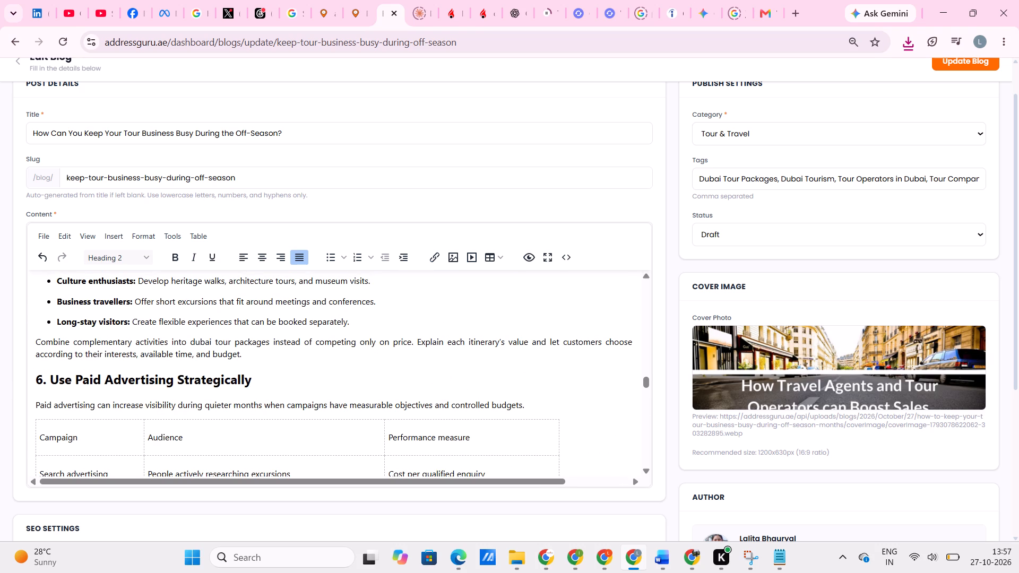
{"action": "left_click", "coordinate": [539, 401]}
{"action": "key", "text": "space"}
{"action": "key", "text": "ctrl+v"}
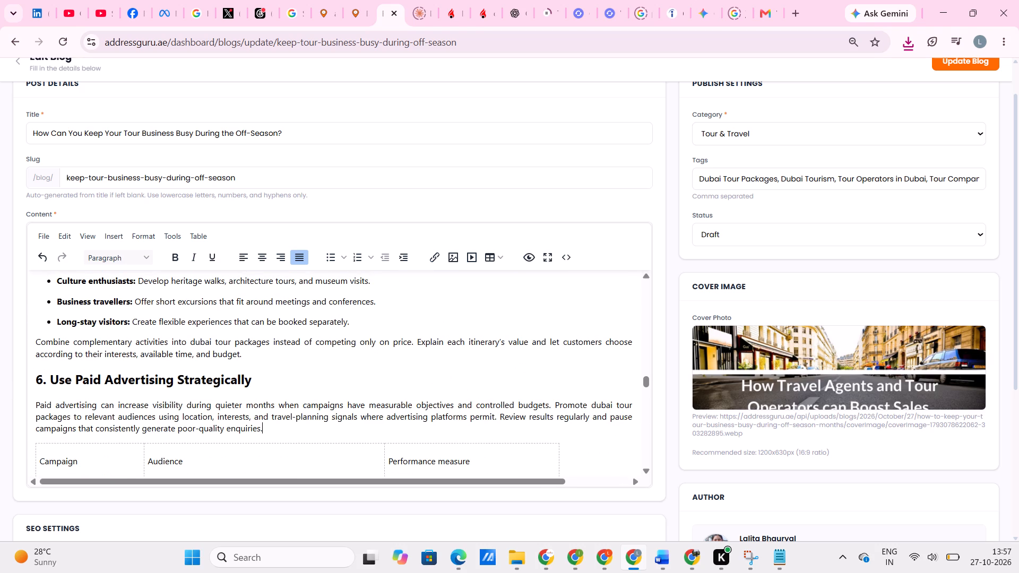
Split section 6's intro so that "Review results regularly and pause campaigns…" starts its own paragraph.
{"action": "left_click", "coordinate": [499, 418]}
{"action": "key", "text": "BackSpace"}
{"action": "key", "text": "Return"}
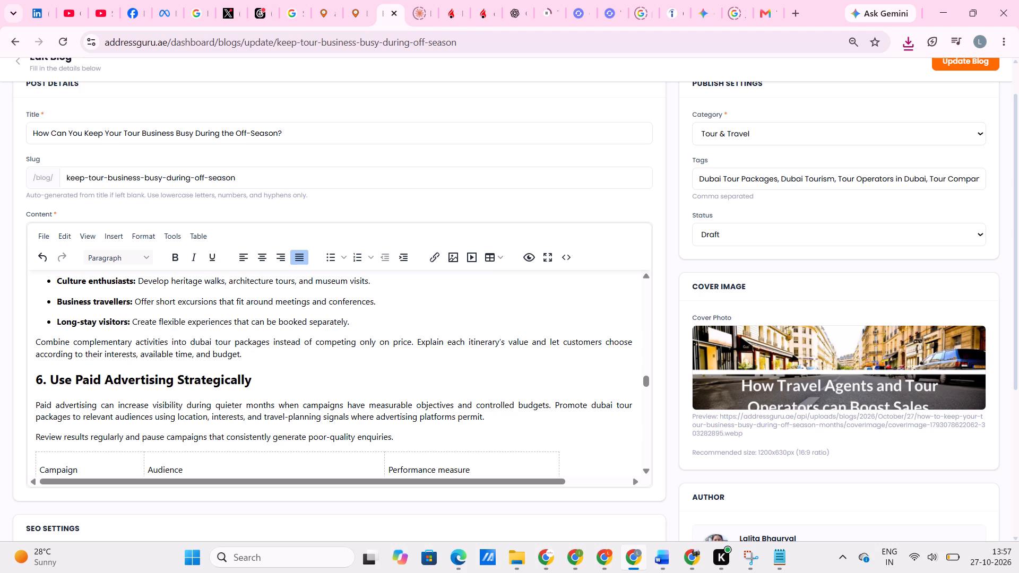
Make the phrase "relevant audiences" bold in section 6's intro paragraph.
{"action": "left_click_drag", "start_coordinate": [77, 415], "coordinate": [90, 417]}
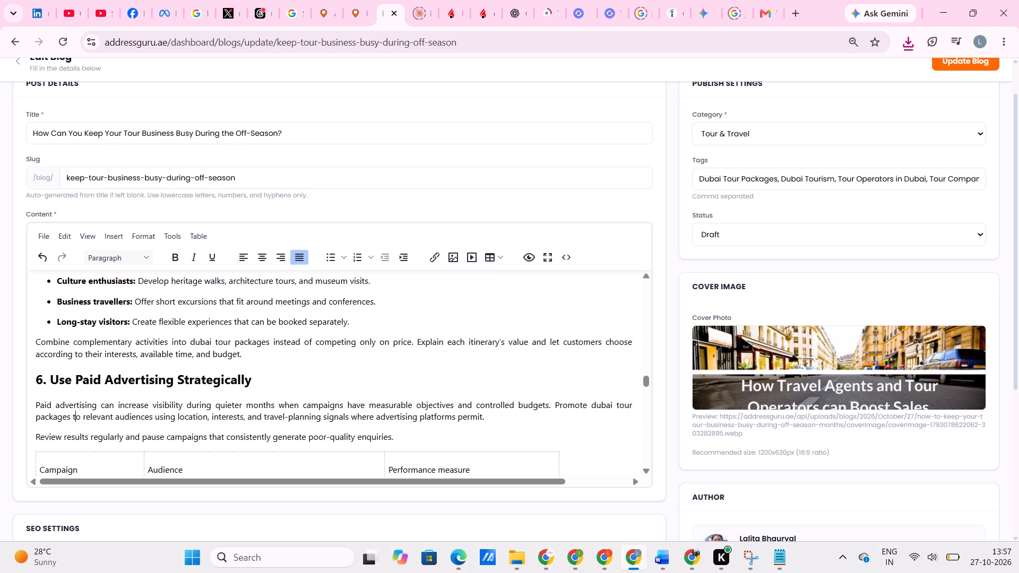
{"action": "left_click_drag", "start_coordinate": [90, 417], "coordinate": [91, 417]}
{"action": "left_click", "coordinate": [85, 416]}
{"action": "left_click_drag", "start_coordinate": [82, 414], "coordinate": [152, 418]}
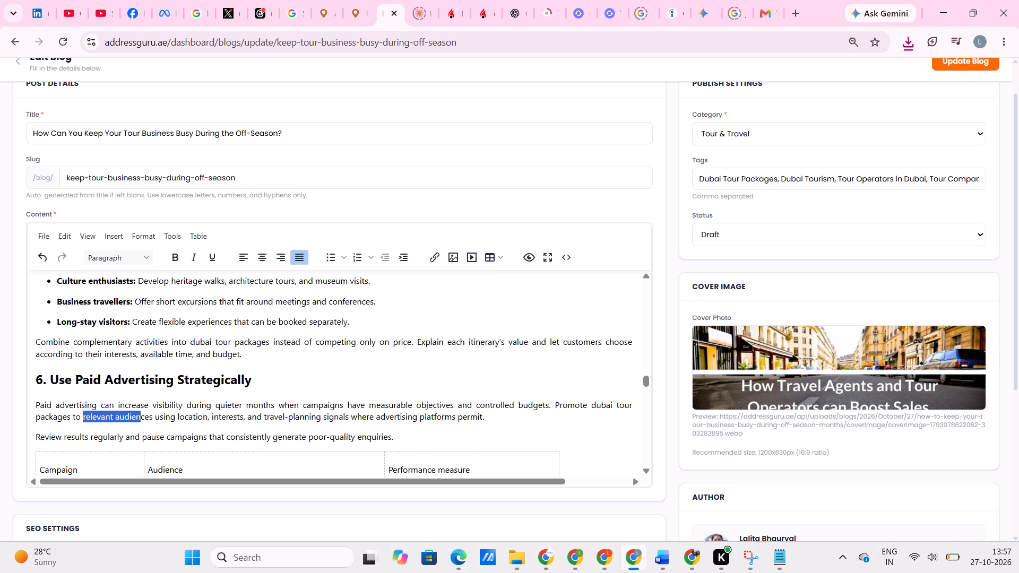
{"action": "left_click_drag", "start_coordinate": [152, 418], "coordinate": [157, 418]}
{"action": "left_click", "coordinate": [156, 417]}
{"action": "key", "text": "ctrl+b"}
{"action": "left_click", "coordinate": [156, 416], "text": "ctrl"}
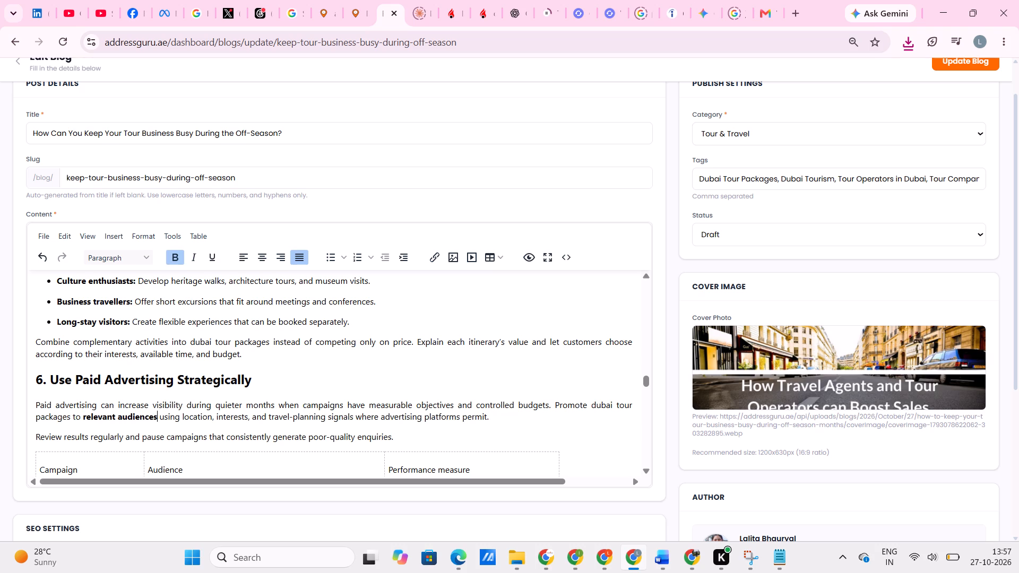
{"action": "left_click", "coordinate": [468, 430]}
Insert the "ADS" WebP image in a new paragraph above "Review results regularly", with the copied tag "Dubai Tourism" as alternative description and width 800.
{"action": "left_click", "coordinate": [502, 408]}
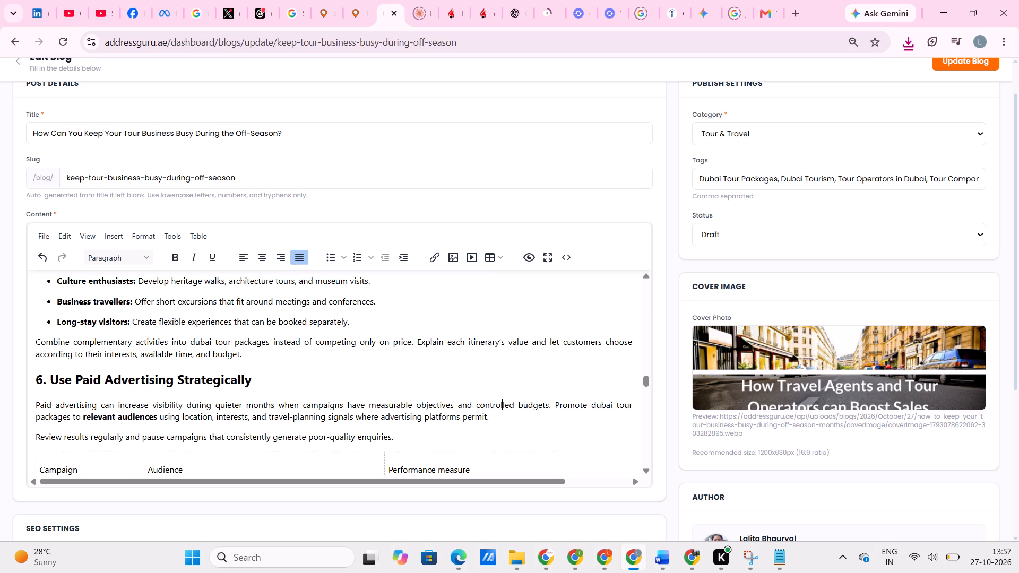
{"action": "left_click", "coordinate": [500, 411]}
{"action": "key", "text": "Return"}
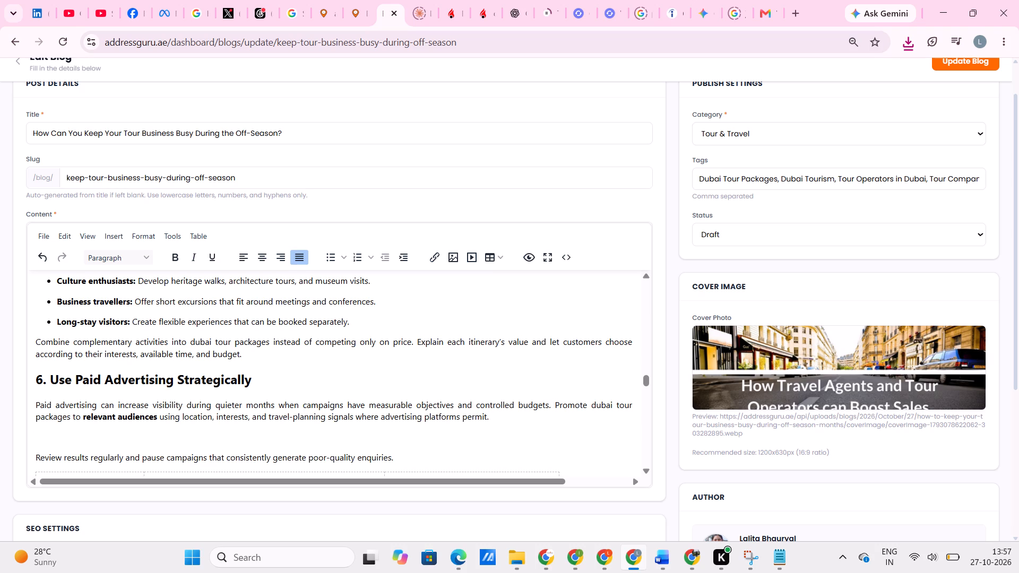
{"action": "left_click_drag", "start_coordinate": [780, 178], "coordinate": [834, 176]}
{"action": "key", "text": "ctrl+c"}
{"action": "left_click", "coordinate": [110, 439]}
{"action": "left_click", "coordinate": [115, 236]}
{"action": "left_click", "coordinate": [153, 249]}
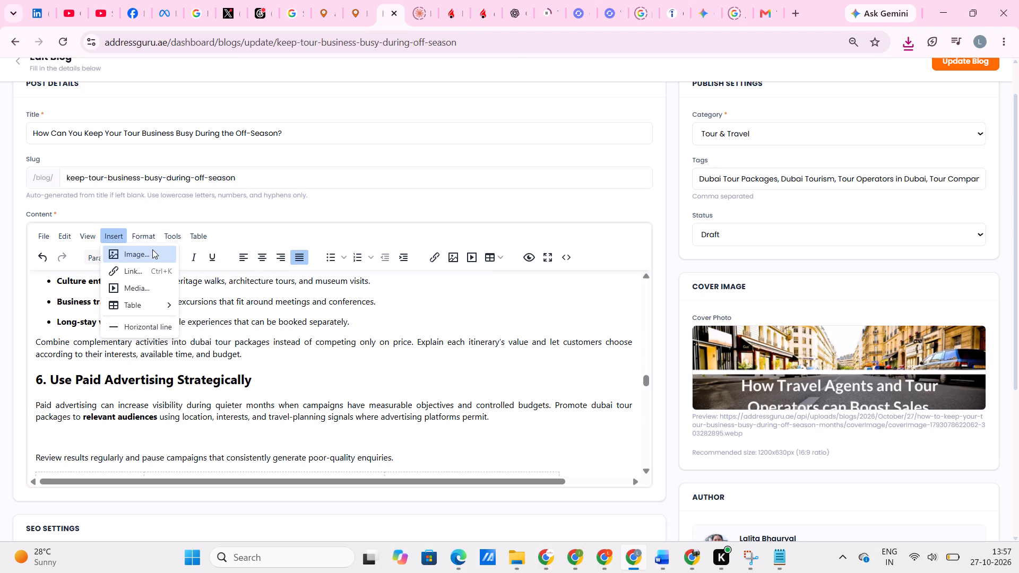
{"action": "left_click", "coordinate": [607, 275]}
{"action": "left_click", "coordinate": [619, 273]}
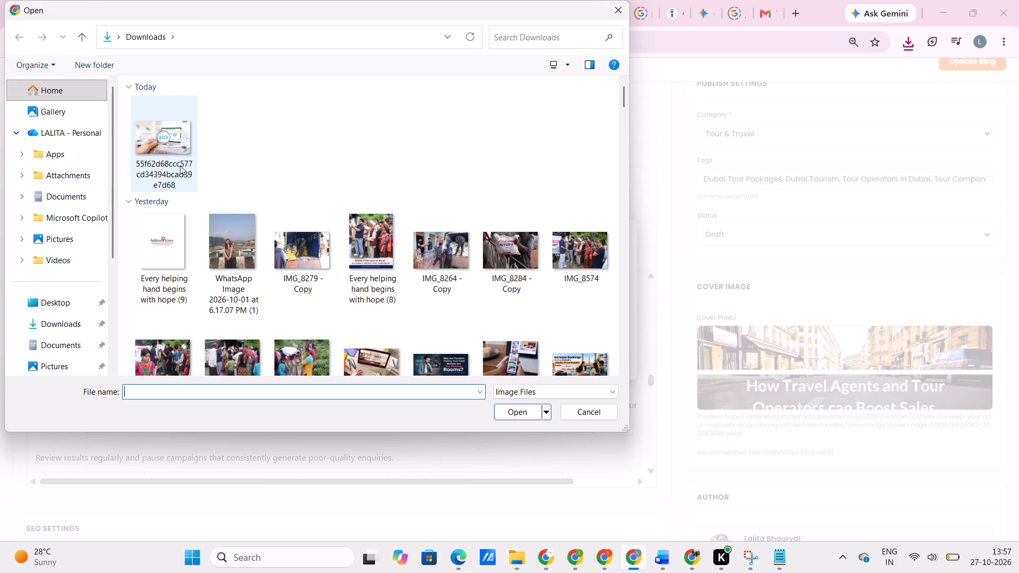
{"action": "left_click", "coordinate": [174, 166]}
{"action": "left_click", "coordinate": [522, 412]}
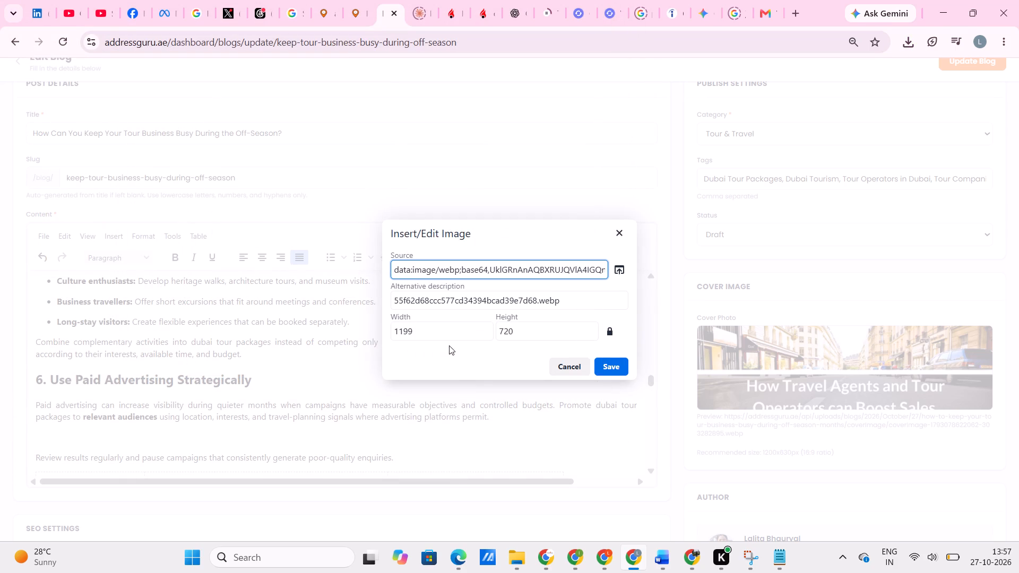
{"action": "left_click", "coordinate": [444, 305]}
{"action": "key", "text": "ctrl+a"}
{"action": "key", "text": "ctrl+v"}
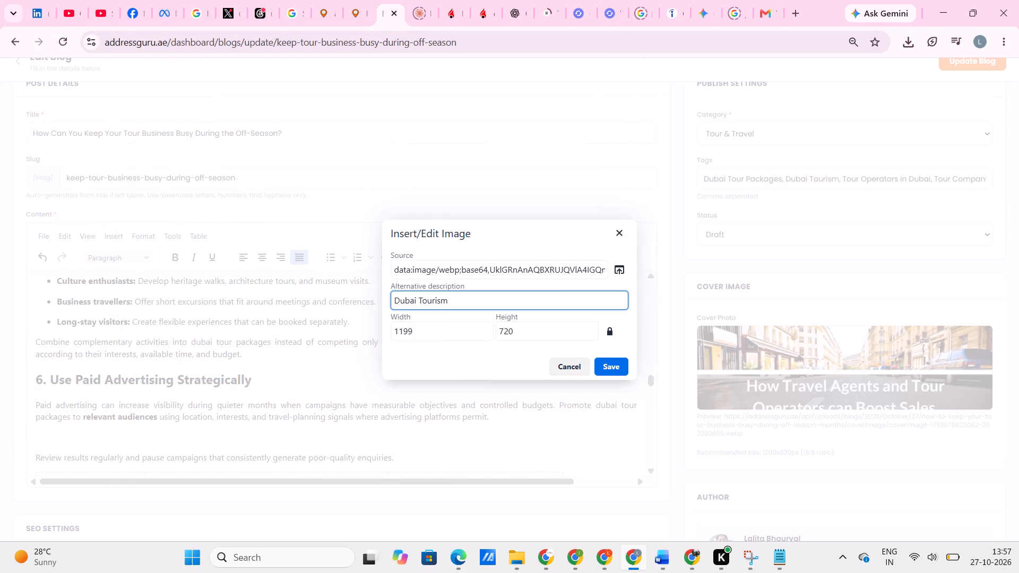
{"action": "left_click_drag", "start_coordinate": [430, 332], "coordinate": [246, 348]}
{"action": "type", "text": "800"}
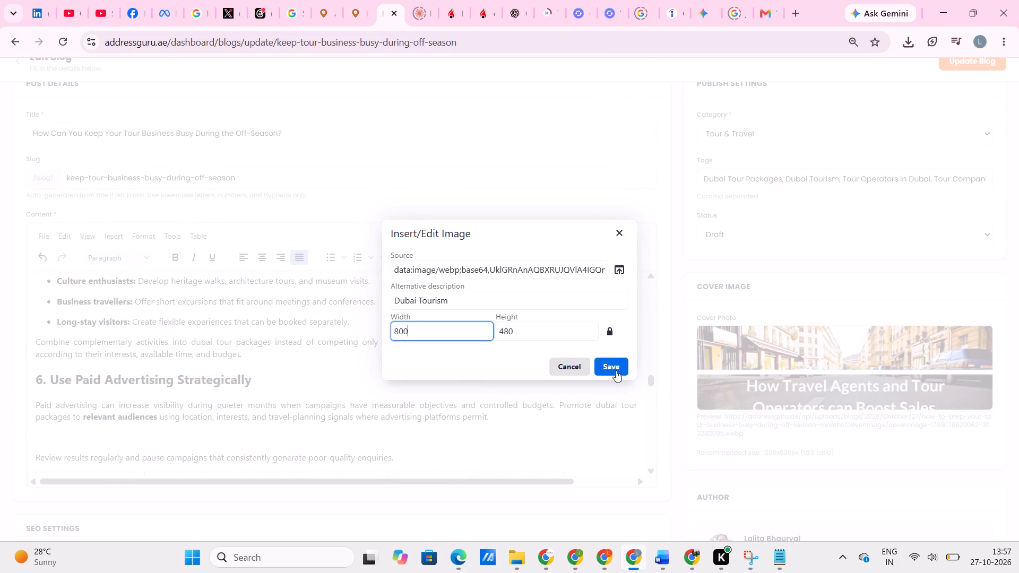
{"action": "left_click", "coordinate": [616, 370]}
Enlarge the inserted "ADS" image proportionally to about 880 pixels wide.
{"action": "scroll", "coordinate": [482, 410], "scroll_direction": "down", "scroll_amount": 1}
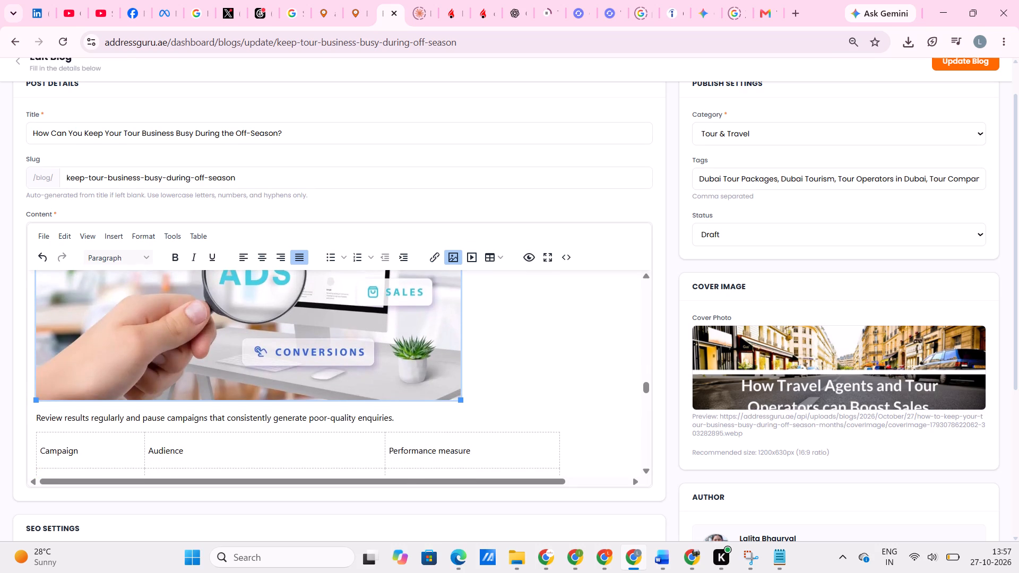
{"action": "scroll", "coordinate": [471, 416], "scroll_direction": "down", "scroll_amount": 1}
{"action": "left_click_drag", "start_coordinate": [461, 398], "coordinate": [517, 412]}
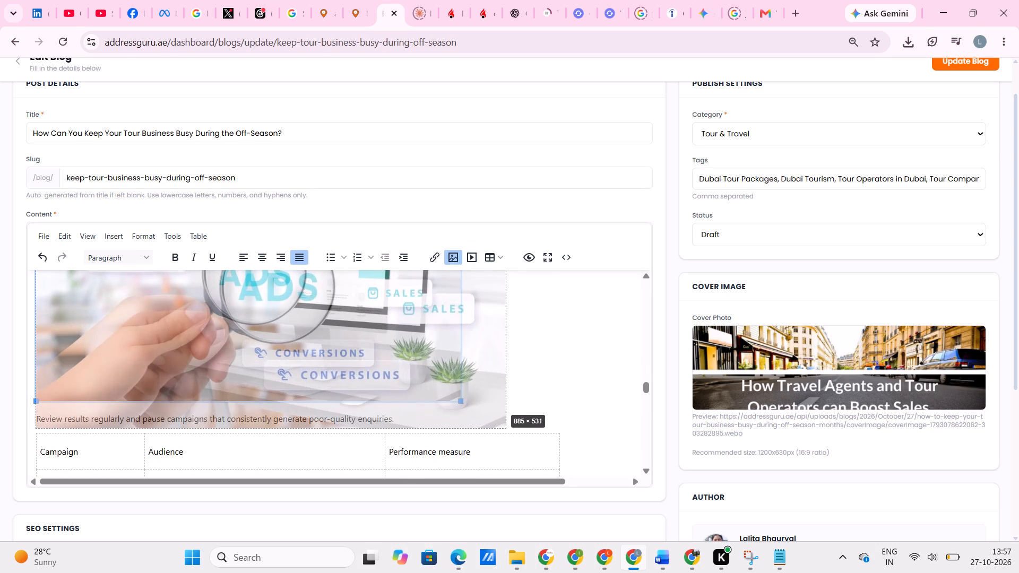
{"action": "left_click_drag", "start_coordinate": [517, 412], "coordinate": [514, 405]}
Make the header row of section 6's campaign table bold: Campaign, Audience and Performance measure.
{"action": "scroll", "coordinate": [489, 414], "scroll_direction": "down", "scroll_amount": 2}
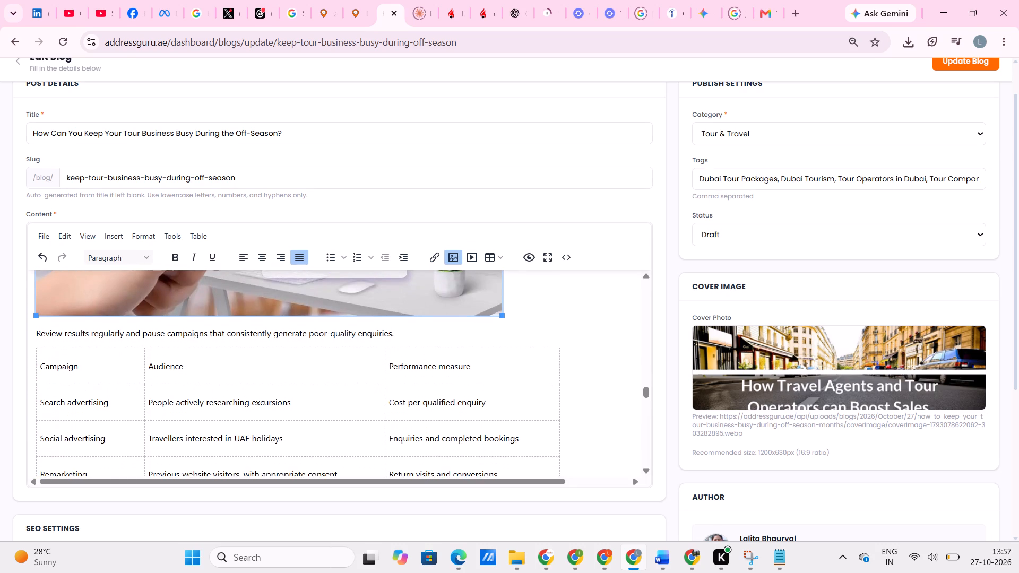
{"action": "left_click_drag", "start_coordinate": [113, 364], "coordinate": [433, 374]}
{"action": "key", "text": "ctrl+b"}
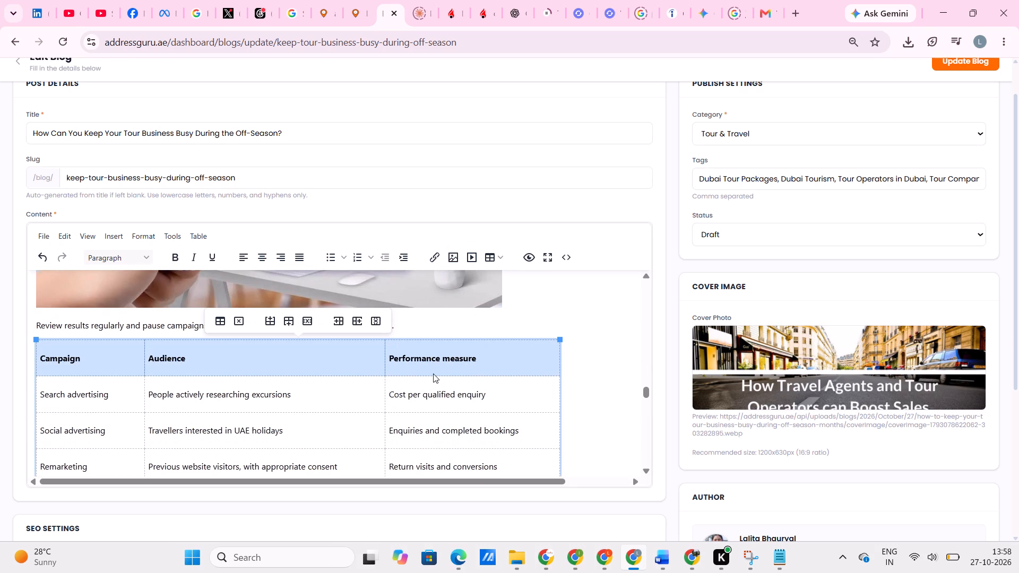
{"action": "left_click", "coordinate": [555, 324]}
Make "mobile-friendly" bold in the first bullet of section 7's booking tips.
{"action": "scroll", "coordinate": [550, 361], "scroll_direction": "down", "scroll_amount": 3}
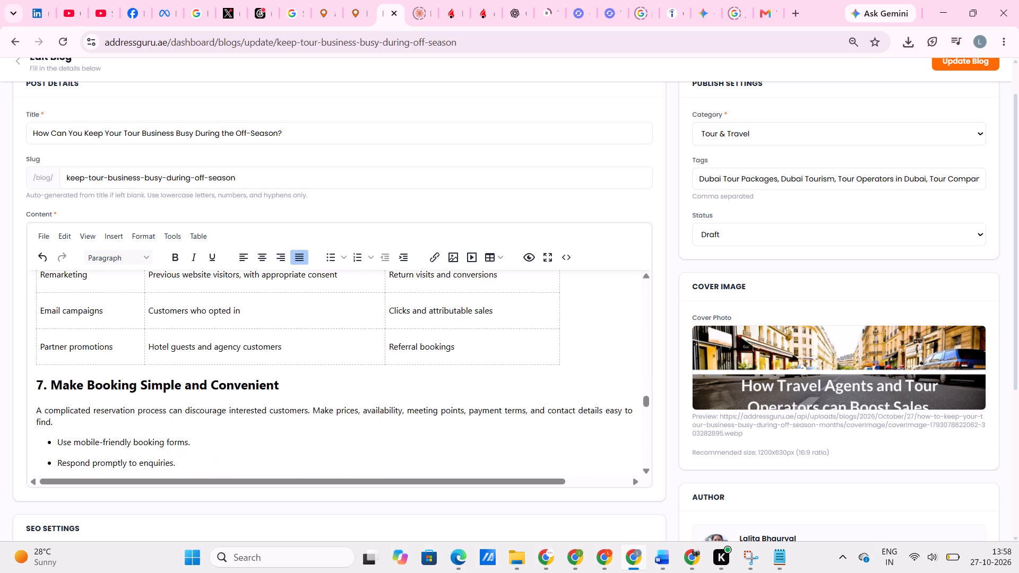
{"action": "scroll", "coordinate": [240, 383], "scroll_direction": "down", "scroll_amount": 1}
{"action": "left_click", "coordinate": [227, 345]}
{"action": "scroll", "coordinate": [227, 345], "scroll_direction": "down", "scroll_amount": 1}
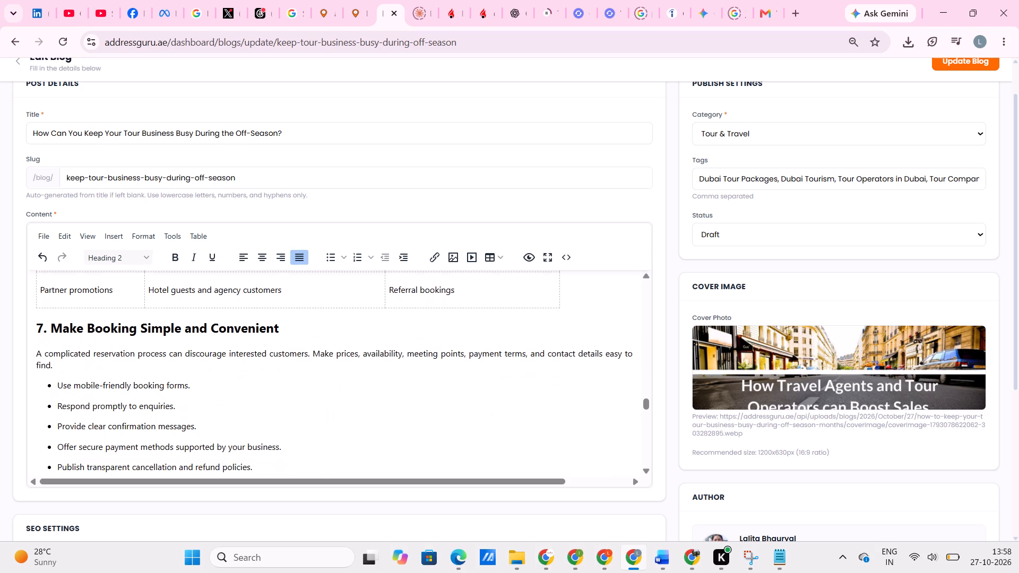
{"action": "scroll", "coordinate": [227, 345], "scroll_direction": "down", "scroll_amount": 2}
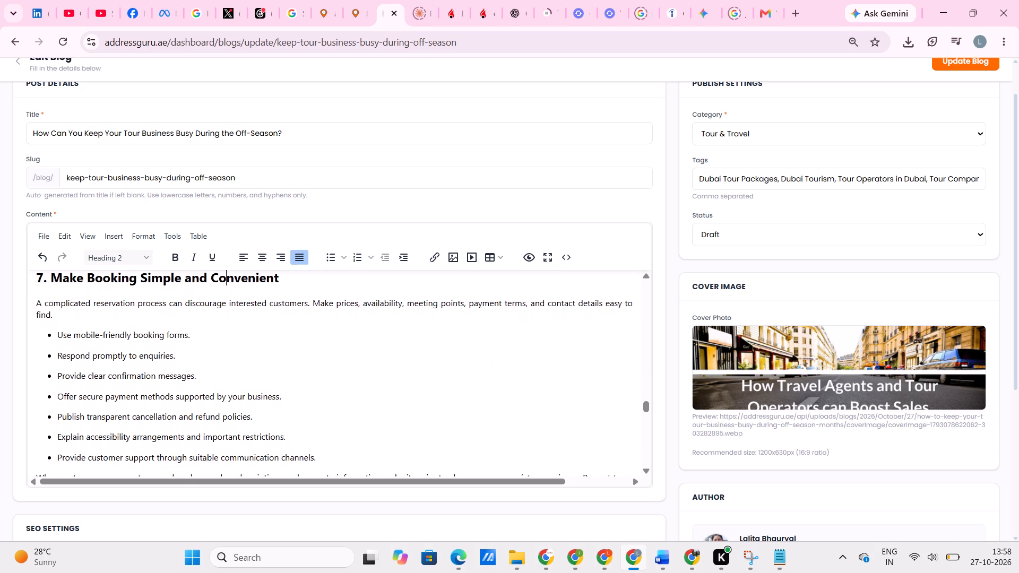
{"action": "scroll", "coordinate": [227, 345], "scroll_direction": "down", "scroll_amount": 1}
{"action": "left_click_drag", "start_coordinate": [73, 318], "coordinate": [109, 318]}
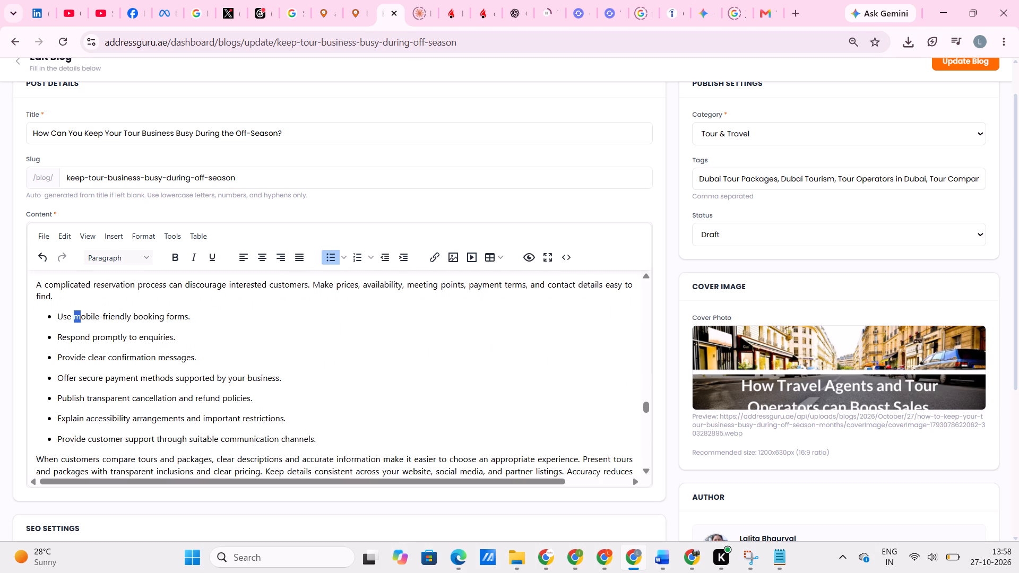
{"action": "left_click_drag", "start_coordinate": [109, 318], "coordinate": [134, 316]}
{"action": "key", "text": "ctrl+b"}
{"action": "left_click", "coordinate": [140, 338]}
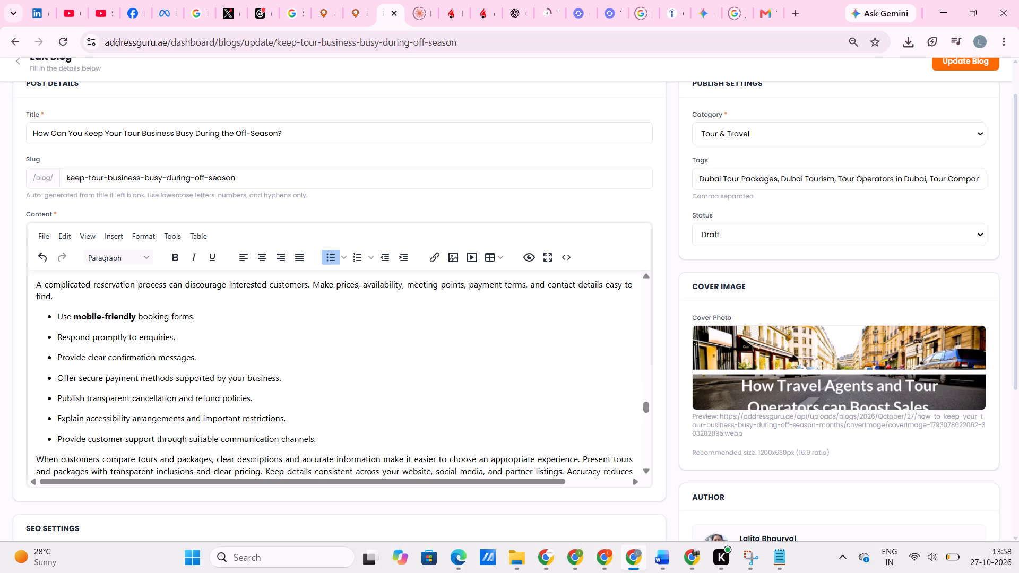
Make "secure payment methods" and "customer support" bold in section 7's bullet list.
{"action": "left_click_drag", "start_coordinate": [82, 376], "coordinate": [97, 377]}
{"action": "left_click_drag", "start_coordinate": [79, 376], "coordinate": [124, 376]}
{"action": "left_click_drag", "start_coordinate": [124, 376], "coordinate": [174, 376]}
{"action": "key", "text": "ctrl+b"}
{"action": "left_click", "coordinate": [194, 381]}
{"action": "scroll", "coordinate": [194, 385], "scroll_direction": "down", "scroll_amount": 1}
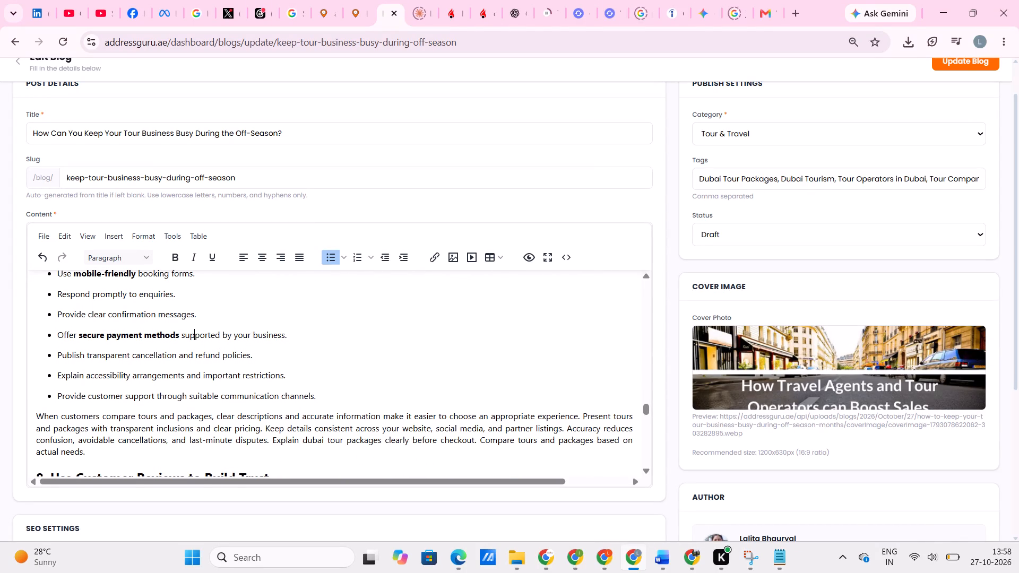
{"action": "left_click_drag", "start_coordinate": [88, 394], "coordinate": [157, 395]}
{"action": "key", "text": "ctrl+b"}
{"action": "left_click", "coordinate": [157, 395], "text": "ctrl"}
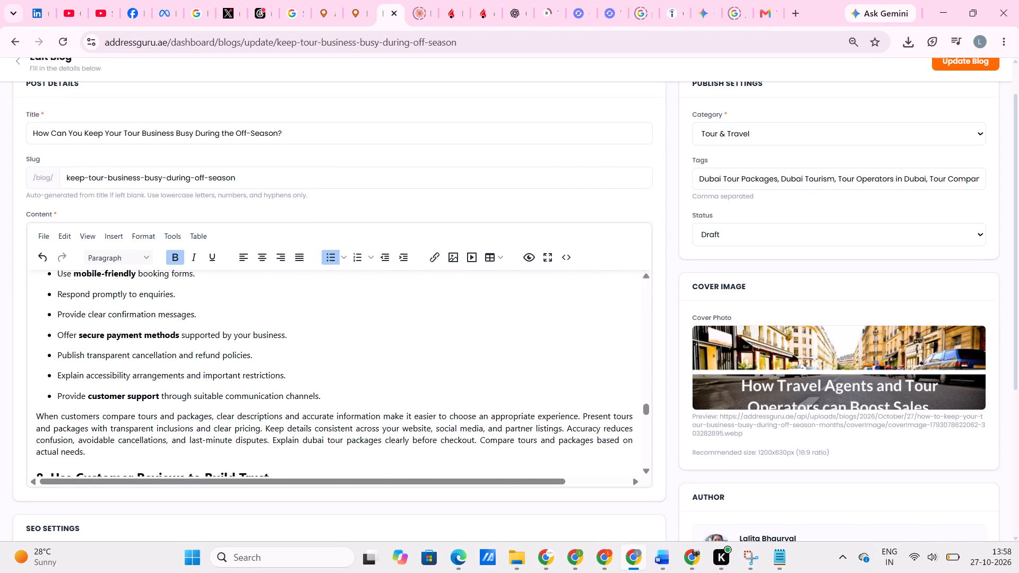
Split section 7's closing paragraph so that "Keep details consistent across your website" starts a new paragraph.
{"action": "left_click", "coordinate": [267, 428]}
{"action": "key", "text": "BackSpace"}
{"action": "key", "text": "Return"}
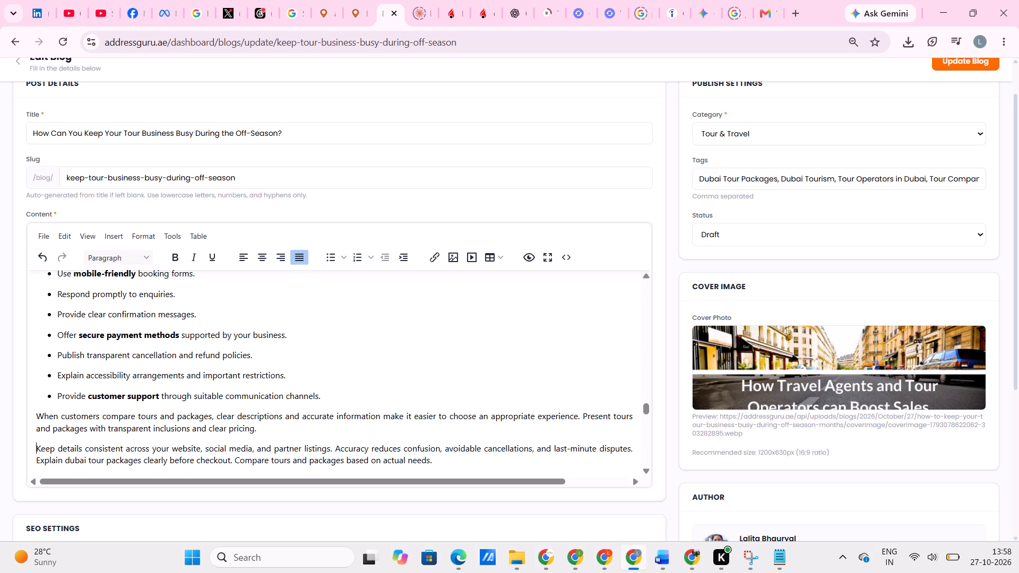
Make "Keep details consistent across" bold at the start of section 7's last paragraph.
{"action": "scroll", "coordinate": [265, 428], "scroll_direction": "down", "scroll_amount": 1}
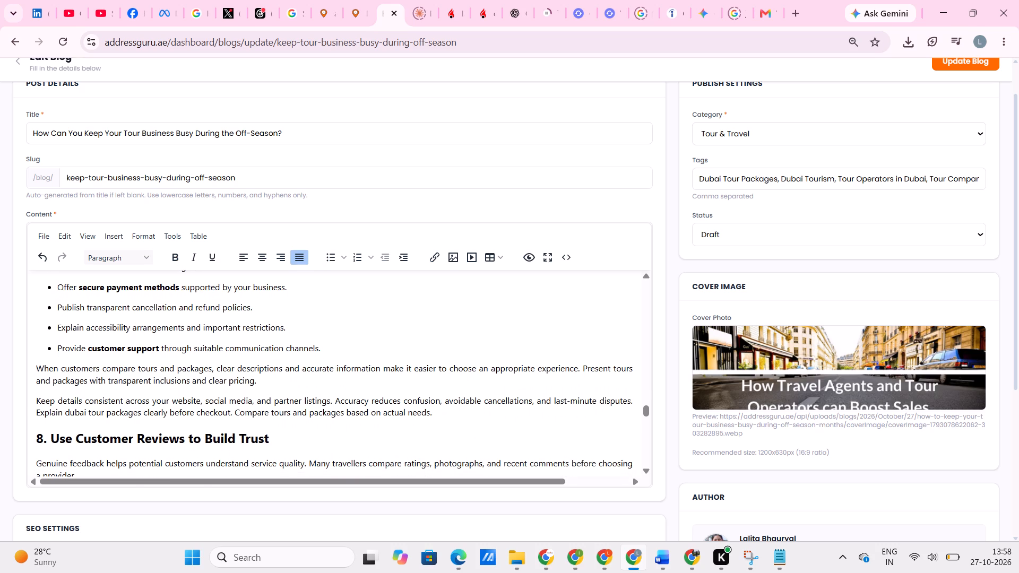
{"action": "left_click_drag", "start_coordinate": [150, 399], "coordinate": [56, 399]}
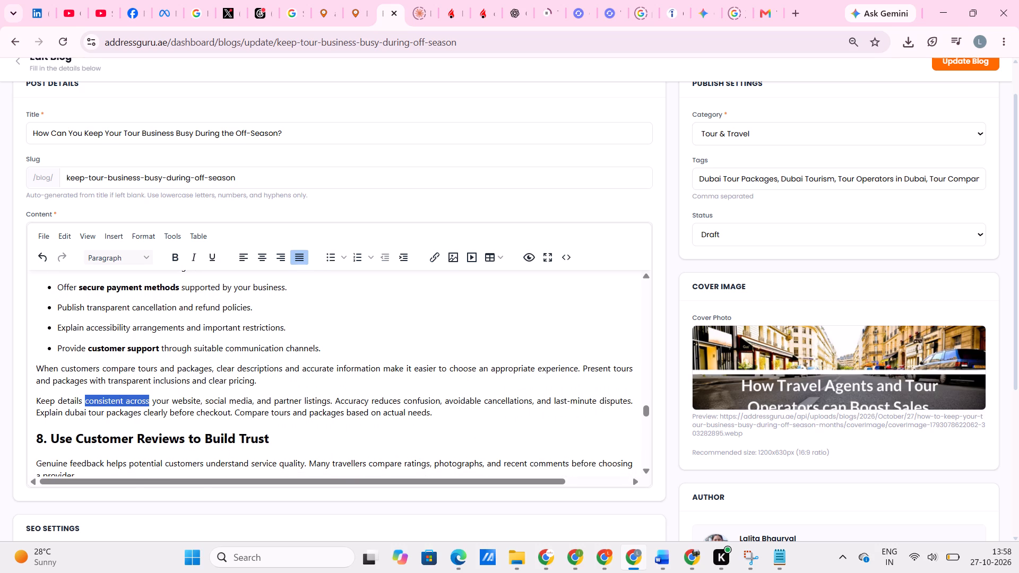
{"action": "left_click_drag", "start_coordinate": [56, 399], "coordinate": [33, 401]}
{"action": "key", "text": "ctrl+b"}
{"action": "left_click", "coordinate": [197, 406]}
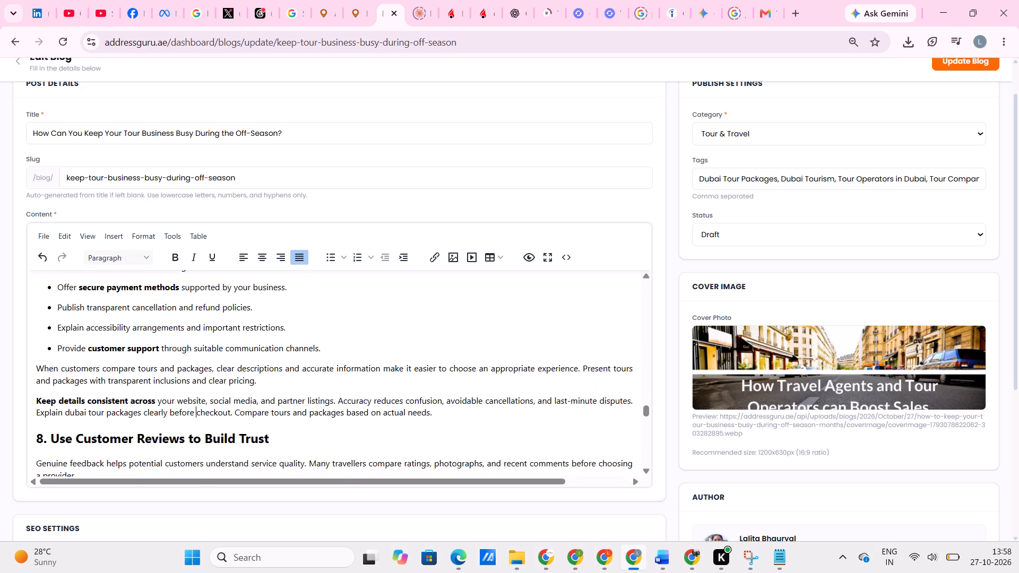
Shrink section 8's "Building Trust Through Customer Reviews" image proportionally to about 869 × 489 pixels.
{"action": "scroll", "coordinate": [263, 419], "scroll_direction": "down", "scroll_amount": 1}
{"action": "left_click", "coordinate": [234, 385]}
{"action": "scroll", "coordinate": [235, 388], "scroll_direction": "down", "scroll_amount": 1}
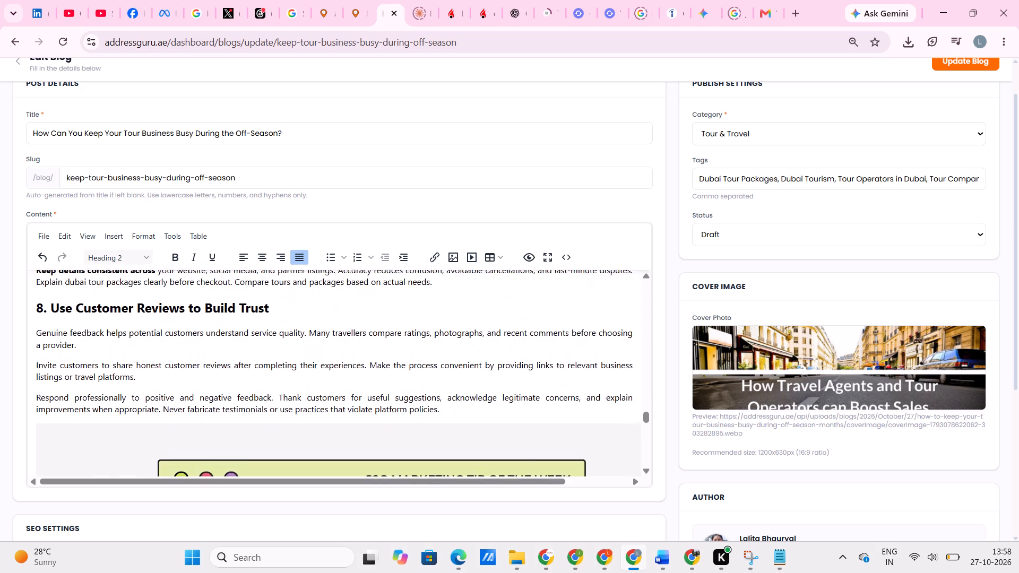
{"action": "scroll", "coordinate": [235, 388], "scroll_direction": "down", "scroll_amount": 1}
{"action": "scroll", "coordinate": [322, 414], "scroll_direction": "down", "scroll_amount": 1}
{"action": "left_click", "coordinate": [516, 399]}
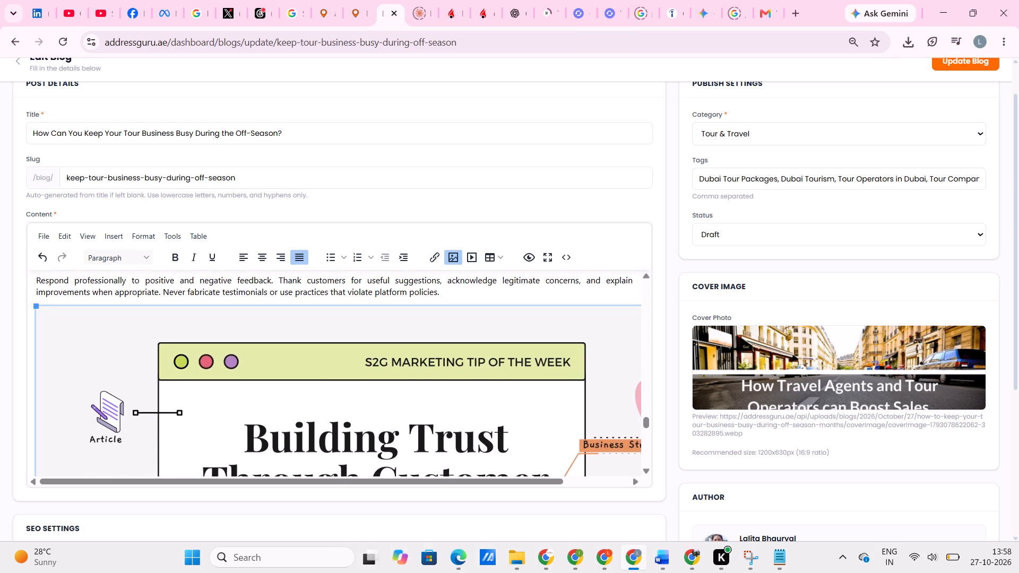
{"action": "scroll", "coordinate": [532, 399], "scroll_direction": "left", "scroll_amount": 3}
{"action": "left_click_drag", "start_coordinate": [640, 307], "coordinate": [504, 400]}
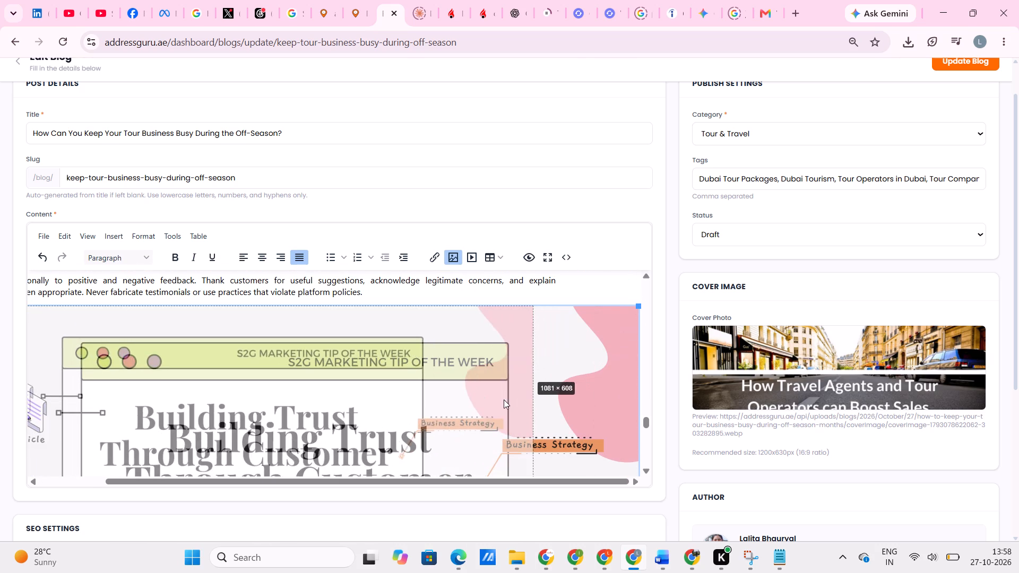
{"action": "left_click_drag", "start_coordinate": [504, 400], "coordinate": [429, 447]}
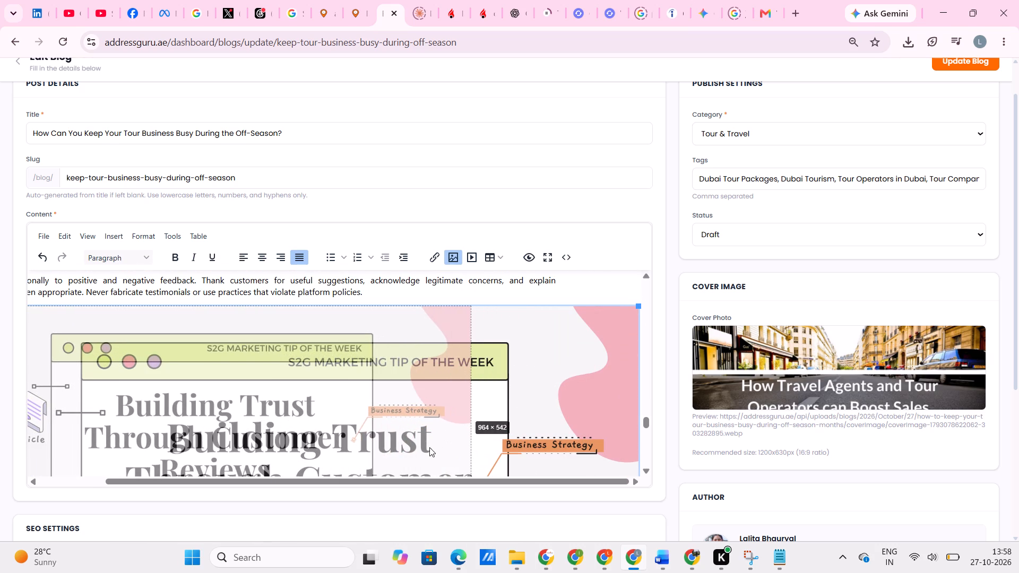
{"action": "left_click_drag", "start_coordinate": [429, 447], "coordinate": [391, 471]}
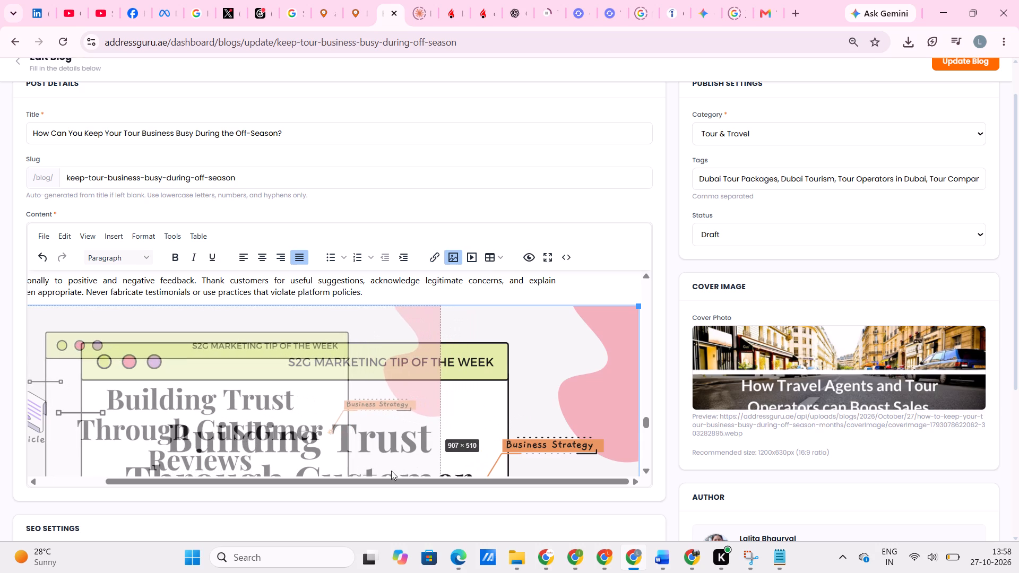
{"action": "left_click_drag", "start_coordinate": [391, 471], "coordinate": [370, 480]}
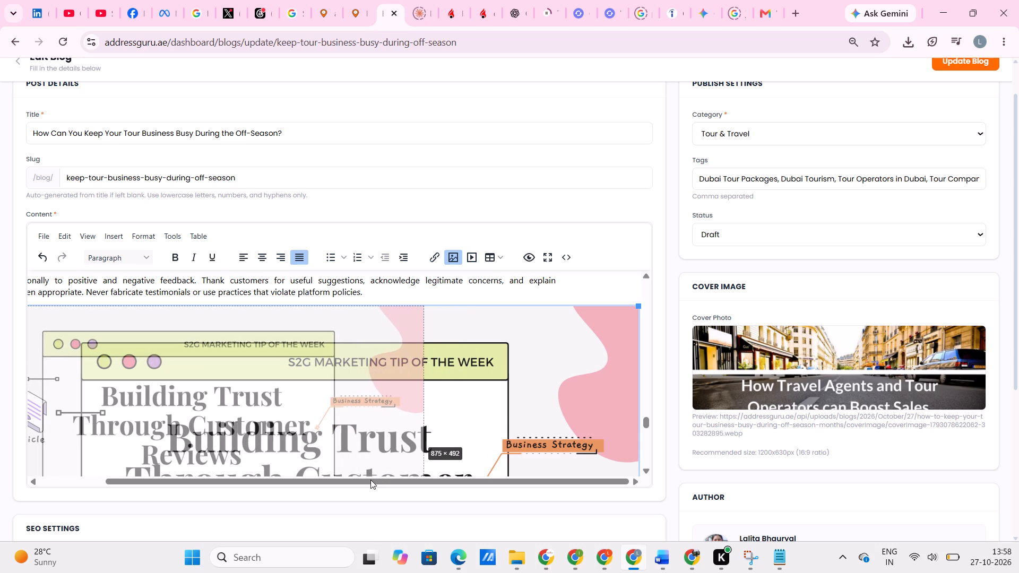
{"action": "left_click_drag", "start_coordinate": [370, 480], "coordinate": [367, 482]}
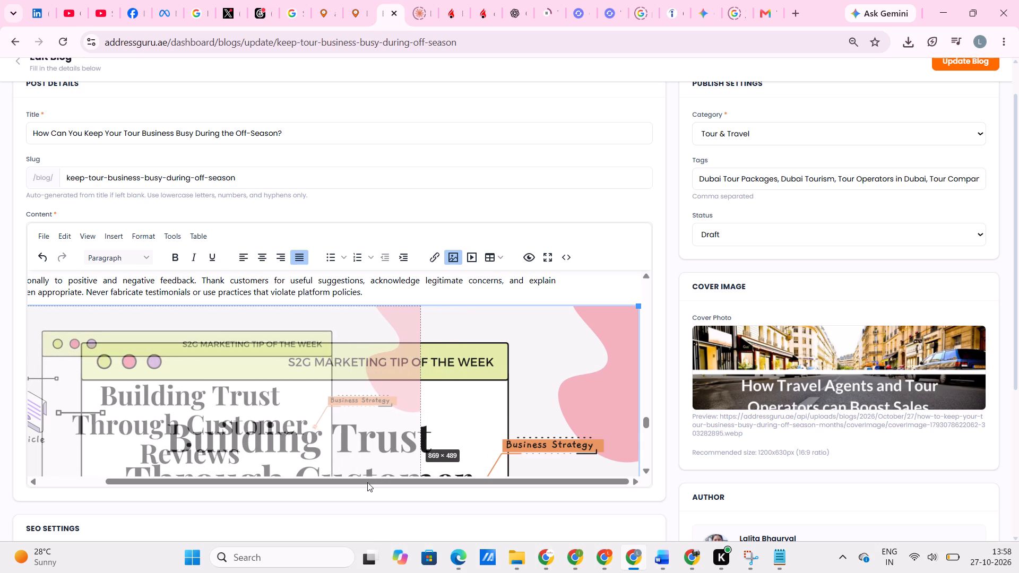
{"action": "left_click_drag", "start_coordinate": [367, 482], "coordinate": [367, 482]}
{"action": "scroll", "coordinate": [351, 439], "scroll_direction": "right", "scroll_amount": 1}
{"action": "scroll", "coordinate": [283, 359], "scroll_direction": "right", "scroll_amount": 1}
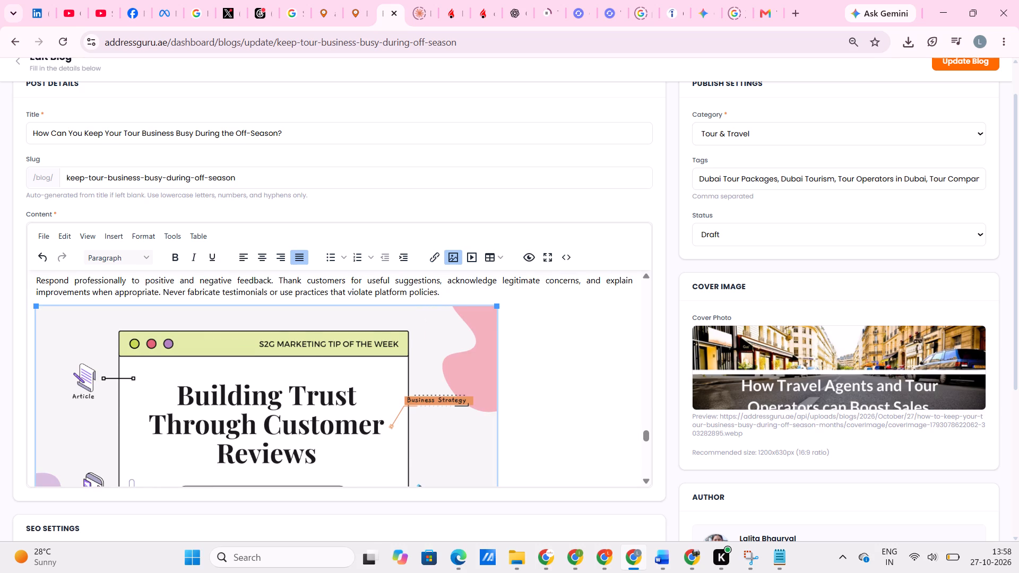
Move the "Respond professionally to positive and negative feedback" paragraph from above section 8's image to directly below it.
{"action": "scroll", "coordinate": [282, 360], "scroll_direction": "up", "scroll_amount": 2}
{"action": "scroll", "coordinate": [276, 372], "scroll_direction": "down", "scroll_amount": 4}
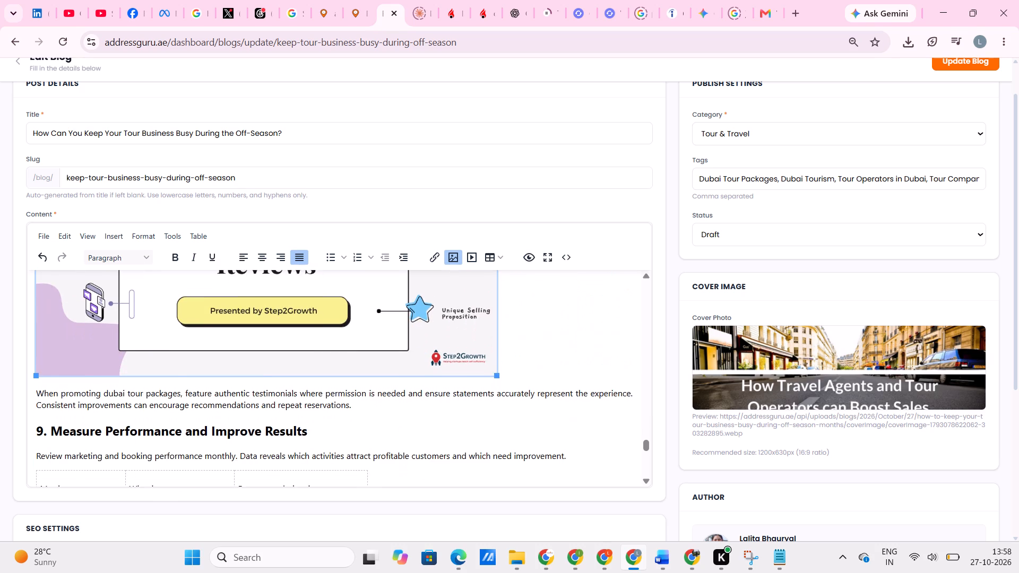
{"action": "scroll", "coordinate": [277, 372], "scroll_direction": "up", "scroll_amount": 4}
{"action": "triple_click", "coordinate": [184, 303]}
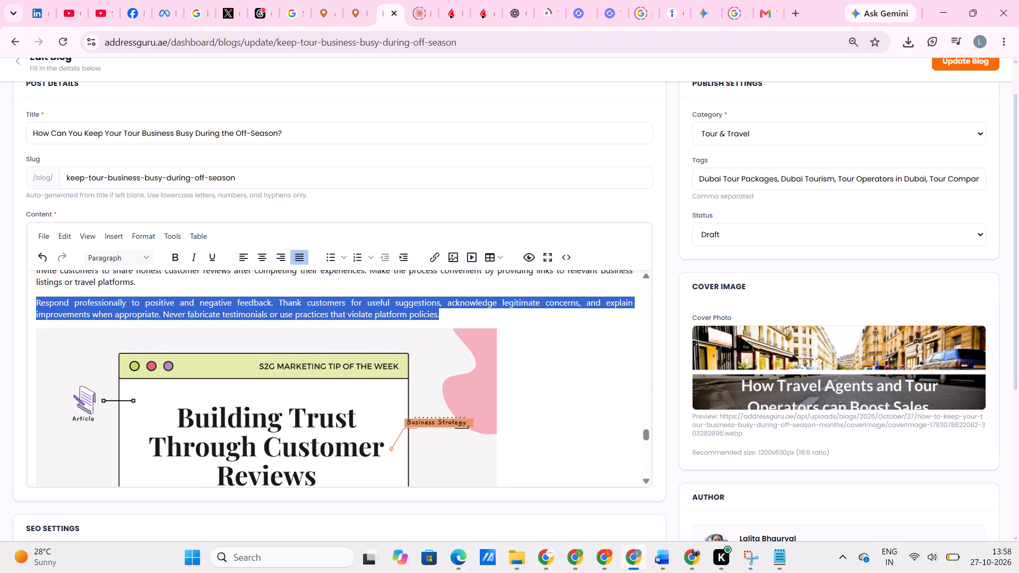
{"action": "key", "text": "ctrl+c"}
{"action": "key", "text": "BackSpace"}
{"action": "key", "text": "BackSpace"}
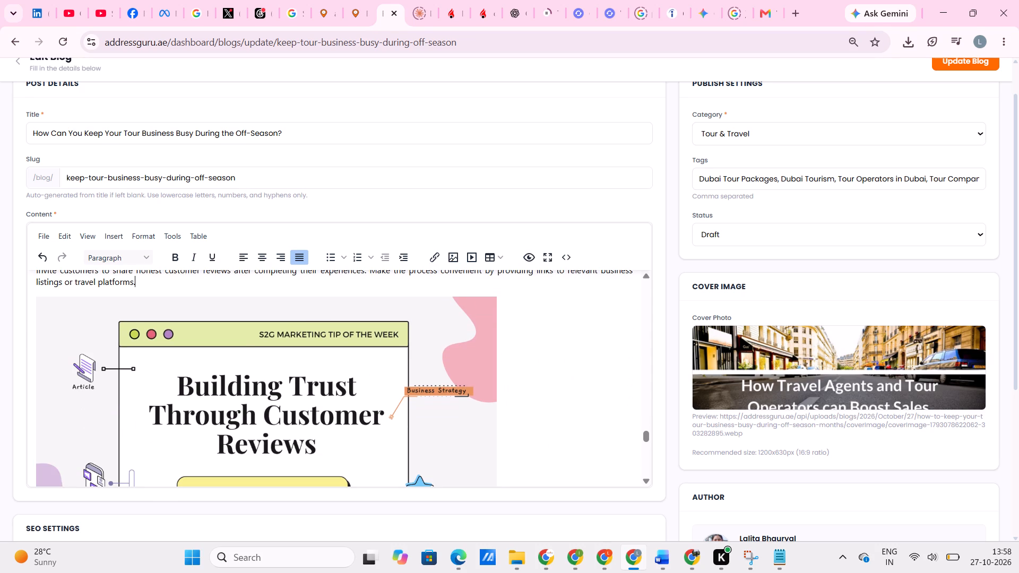
{"action": "scroll", "coordinate": [507, 371], "scroll_direction": "down", "scroll_amount": 1}
{"action": "left_click", "coordinate": [527, 385]}
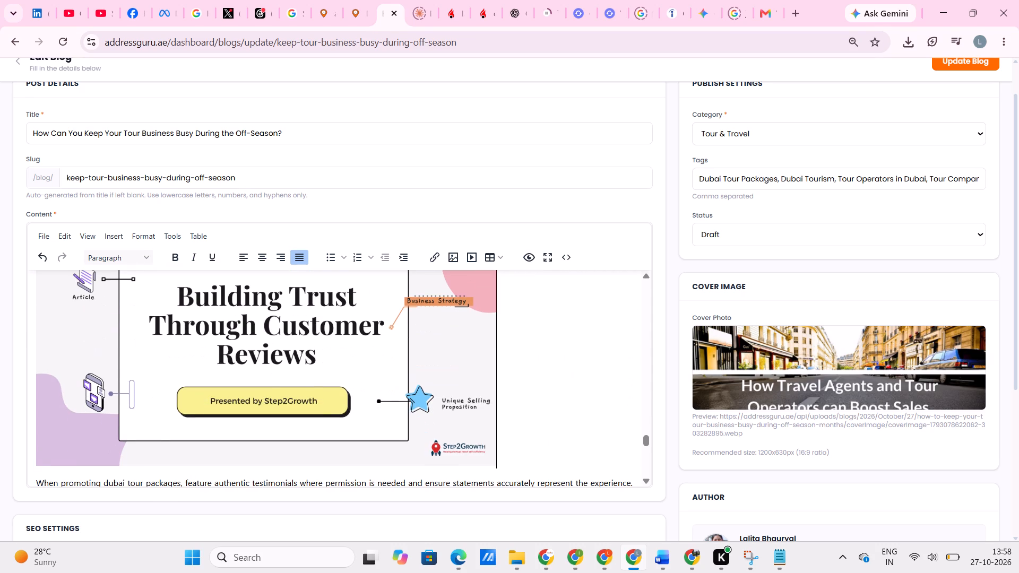
{"action": "key", "text": "Return"}
{"action": "key", "text": "ctrl+b"}
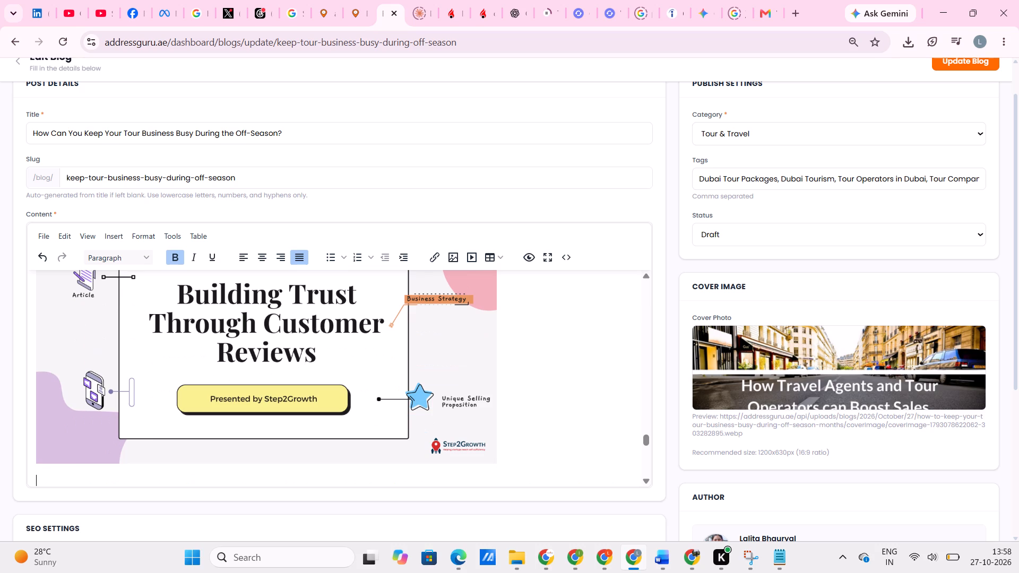
{"action": "key", "text": "ctrl+b"}
{"action": "key", "text": "ctrl+v"}
Make "travellers compare ratings," bold in section 8's opening paragraph.
{"action": "scroll", "coordinate": [504, 383], "scroll_direction": "up", "scroll_amount": 4}
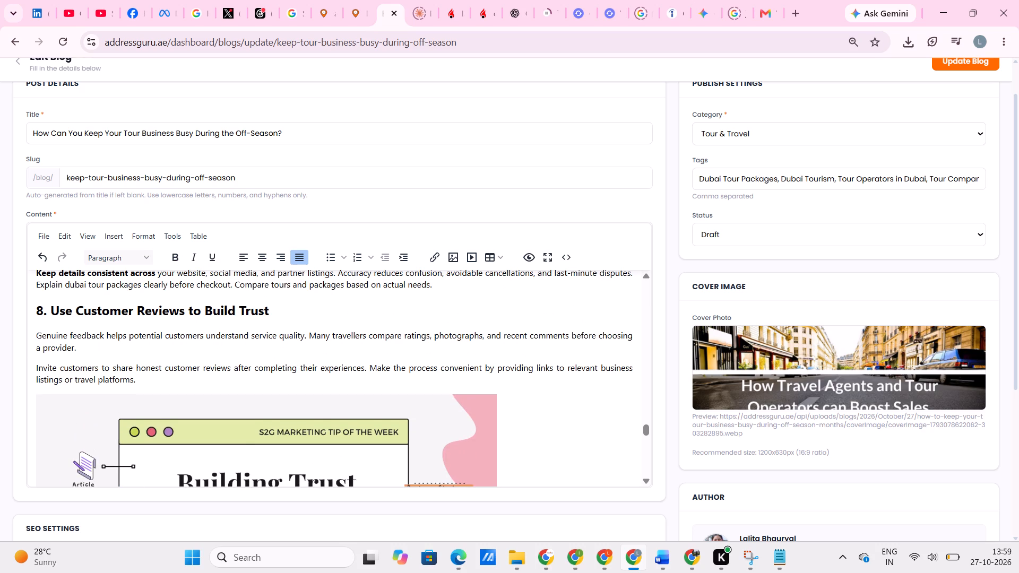
{"action": "left_click_drag", "start_coordinate": [429, 335], "coordinate": [314, 337]}
{"action": "left_click", "coordinate": [313, 337]}
{"action": "left_click_drag", "start_coordinate": [310, 335], "coordinate": [335, 341]}
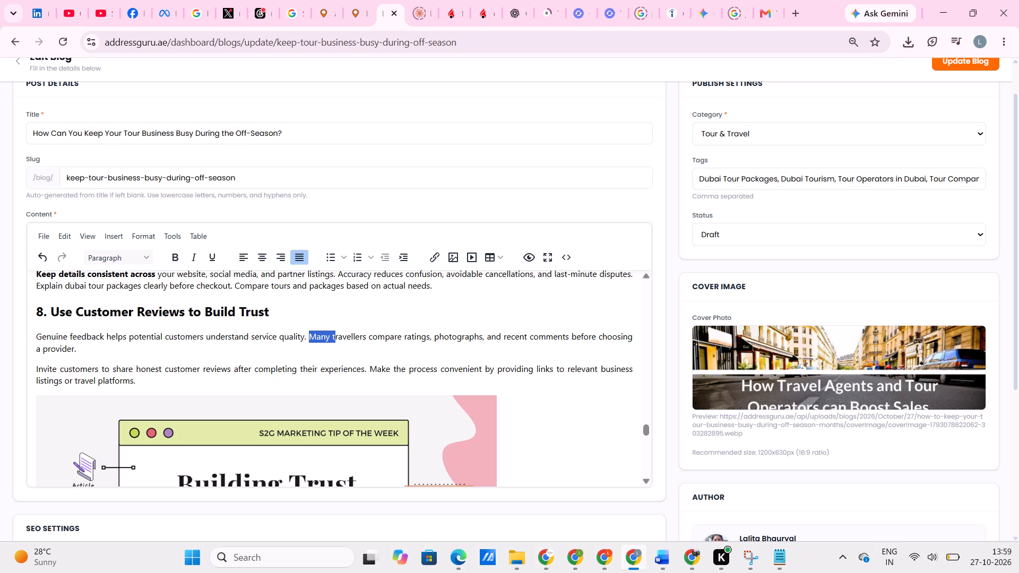
{"action": "left_click_drag", "start_coordinate": [335, 341], "coordinate": [336, 340]}
{"action": "left_click", "coordinate": [327, 334]}
{"action": "left_click_drag", "start_coordinate": [331, 335], "coordinate": [431, 335]}
{"action": "key", "text": "ctrl+b"}
{"action": "left_click", "coordinate": [378, 363]}
Make "Respond" and "positive and negative feedback." bold in the paragraph below section 8's image.
{"action": "scroll", "coordinate": [314, 379], "scroll_direction": "down", "scroll_amount": 1}
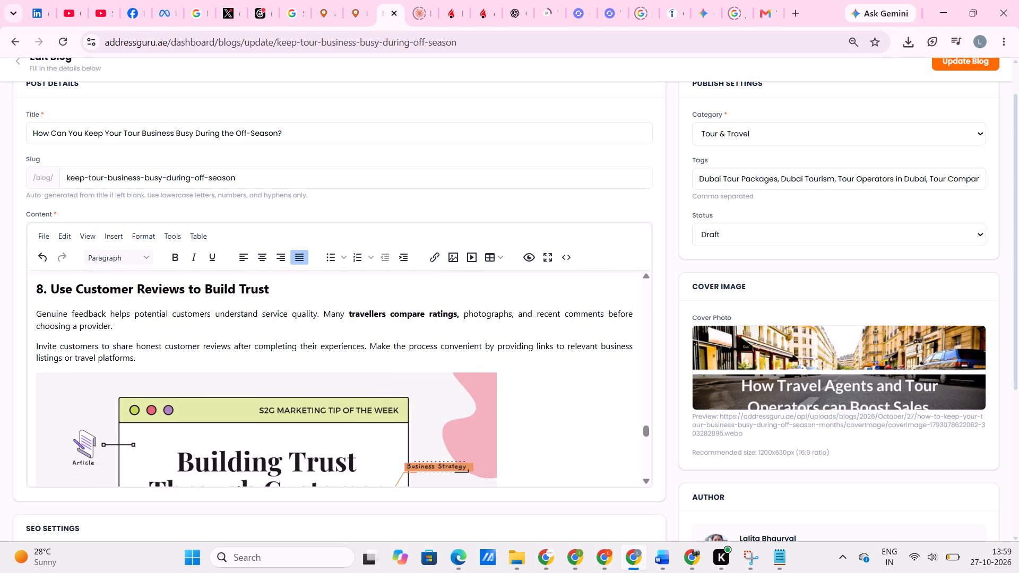
{"action": "scroll", "coordinate": [314, 379], "scroll_direction": "down", "scroll_amount": 3}
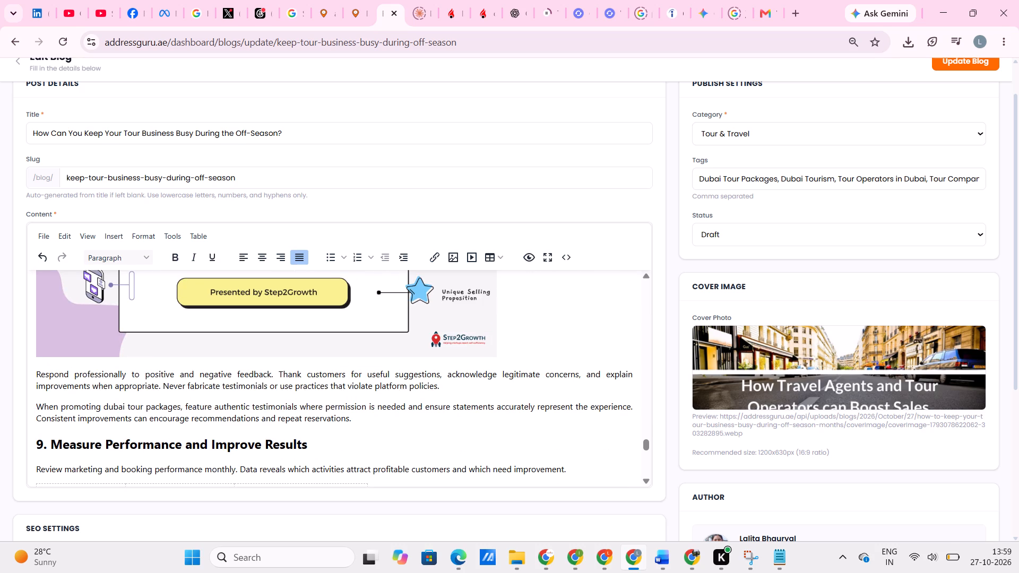
{"action": "left_click", "coordinate": [174, 408]}
{"action": "triple_click", "coordinate": [51, 375]}
{"action": "triple_click", "coordinate": [51, 375]}
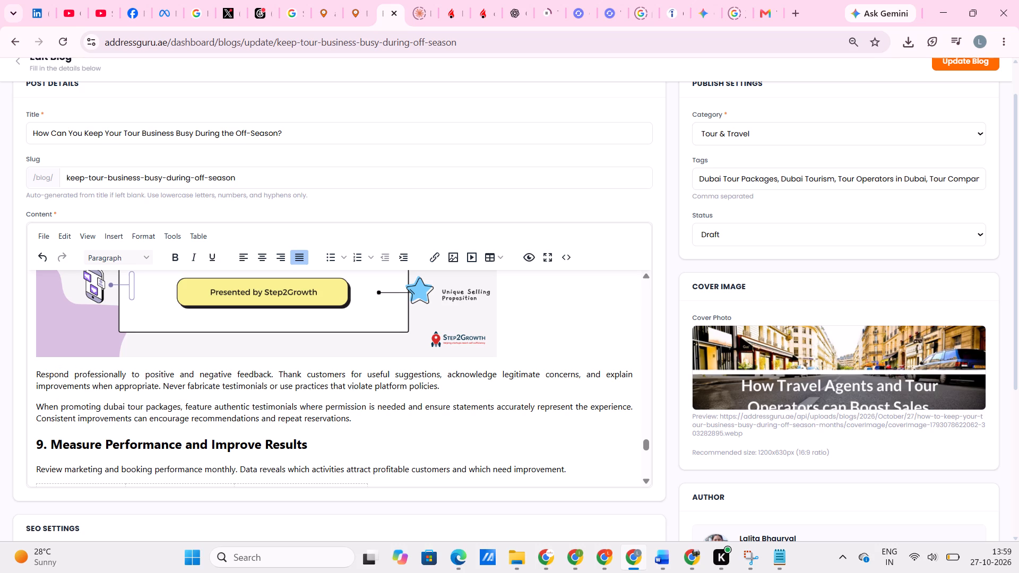
{"action": "key", "text": "ctrl+b"}
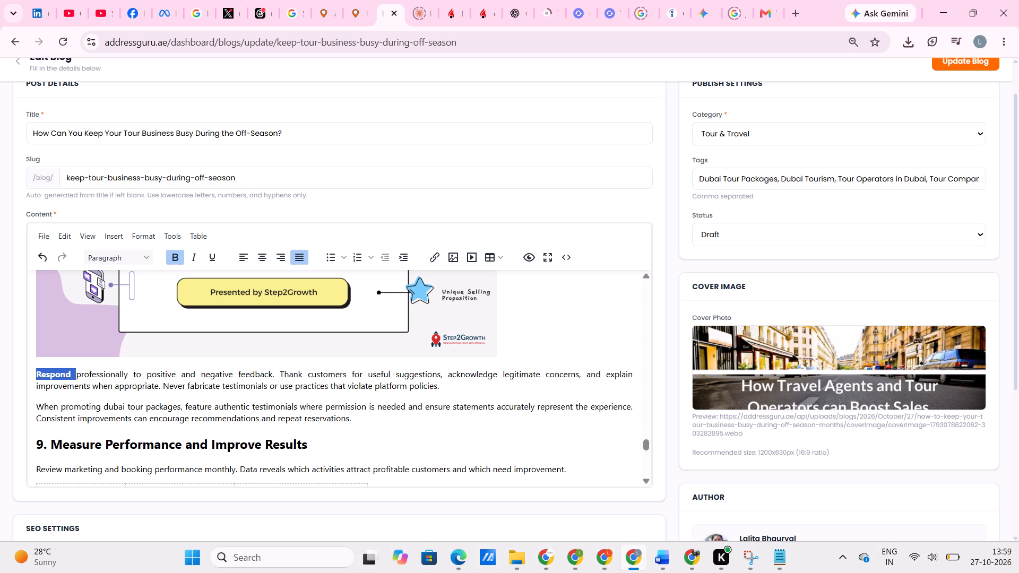
{"action": "left_click_drag", "start_coordinate": [146, 375], "coordinate": [276, 375]}
{"action": "key", "text": "ctrl+b"}
{"action": "left_click", "coordinate": [342, 391]}
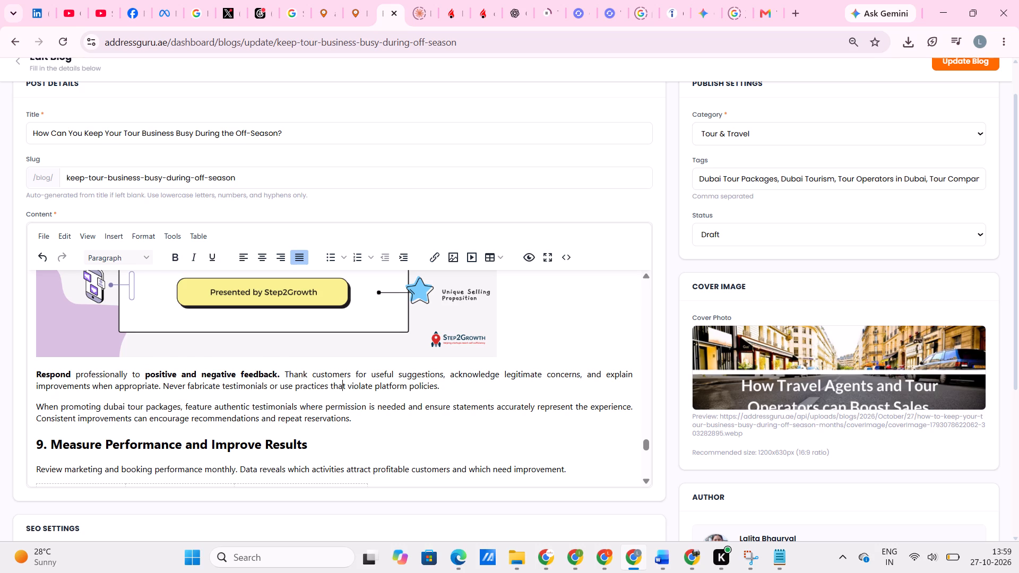
Make the header row of section 9's table bold: Metric, What it measures and Recommended action.
{"action": "scroll", "coordinate": [342, 391], "scroll_direction": "down", "scroll_amount": 2}
{"action": "left_click", "coordinate": [236, 353]}
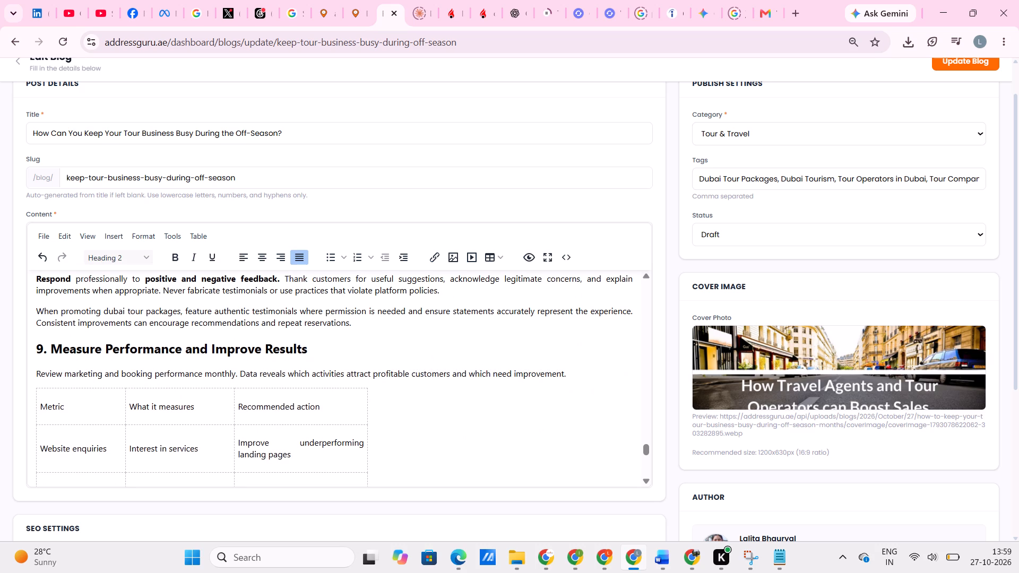
{"action": "right_click_drag", "start_coordinate": [100, 405], "coordinate": [91, 405]}
{"action": "left_click_drag", "start_coordinate": [81, 405], "coordinate": [322, 402]}
{"action": "key", "text": "ctrl+b"}
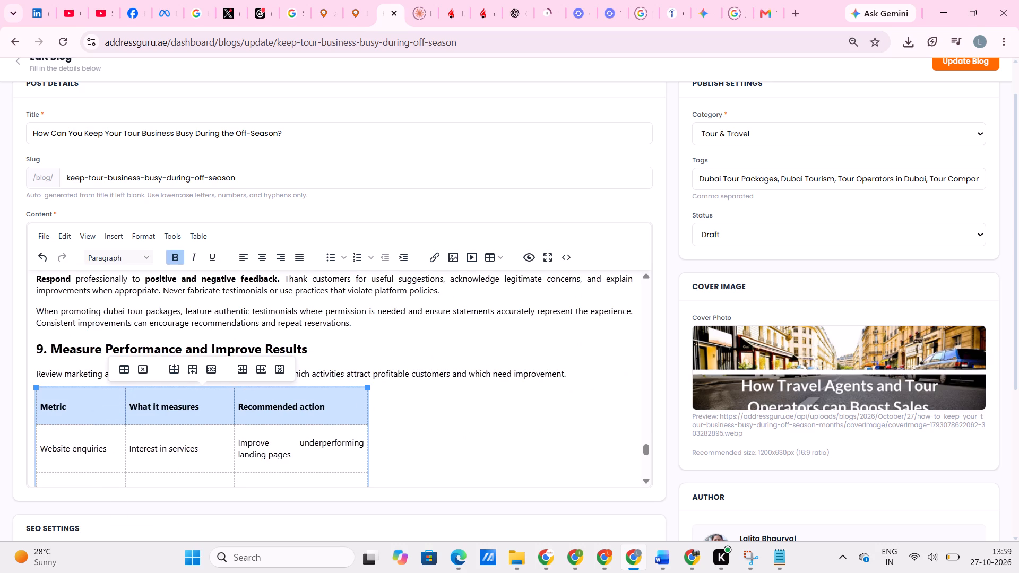
{"action": "left_click", "coordinate": [368, 413]}
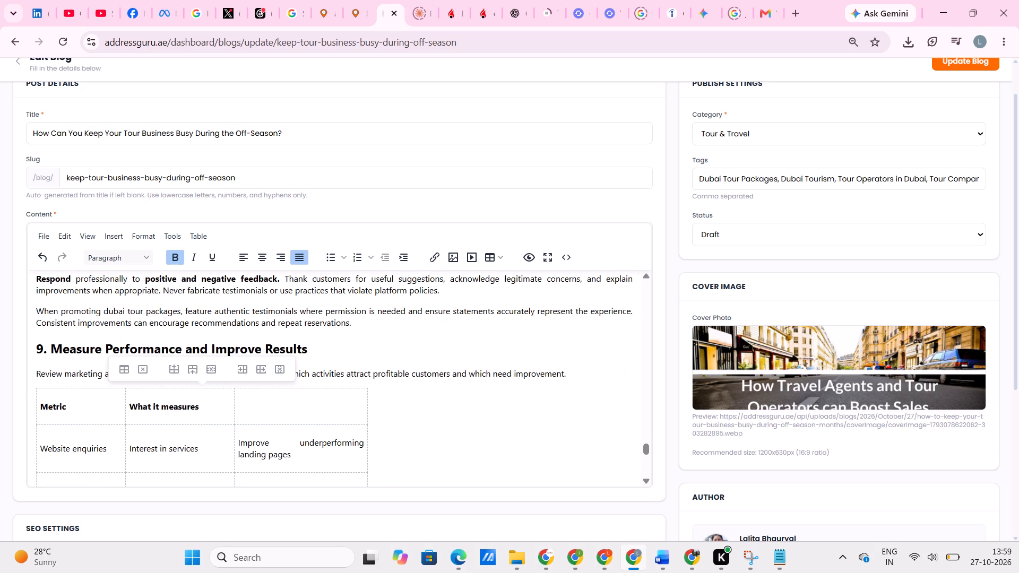
{"action": "key", "text": "ctrl+z"}
{"action": "left_click", "coordinate": [368, 416]}
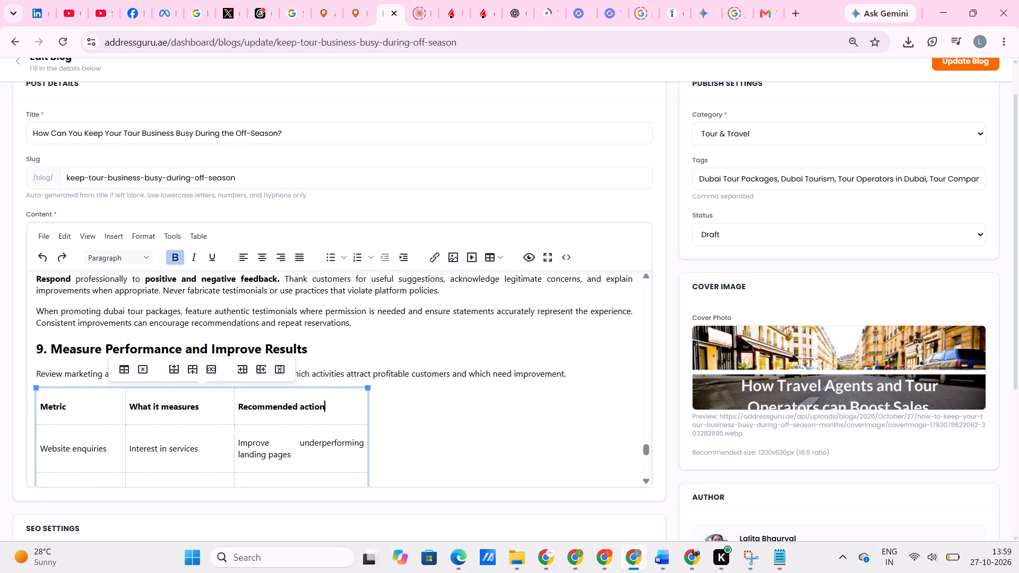
Widen section 9's metrics table to about 80% of the text width.
{"action": "scroll", "coordinate": [424, 349], "scroll_direction": "down", "scroll_amount": 1}
{"action": "left_click", "coordinate": [426, 317]}
{"action": "scroll", "coordinate": [376, 385], "scroll_direction": "down", "scroll_amount": 1}
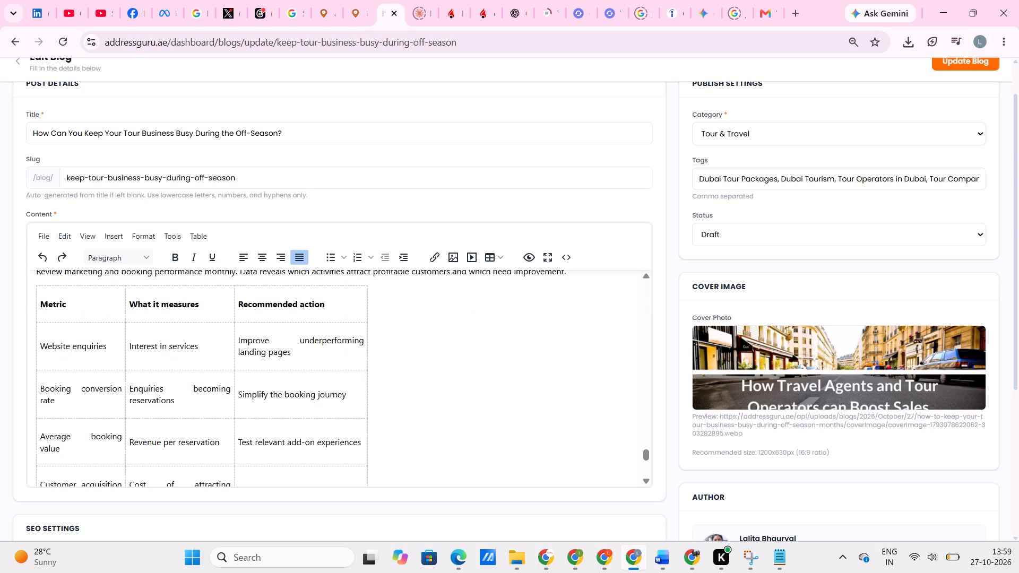
{"action": "left_click_drag", "start_coordinate": [366, 399], "coordinate": [517, 407]}
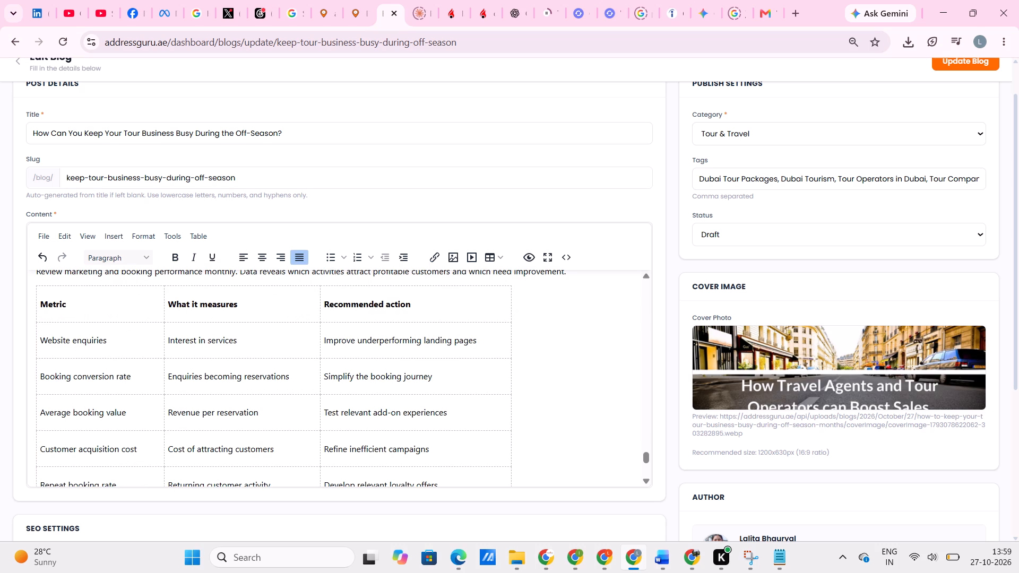
Delete section 9's closing paragraph about tracking campaign costs, booking sources and customer questions, just above the Conclusion heading.
{"action": "scroll", "coordinate": [453, 416], "scroll_direction": "down", "scroll_amount": 2}
{"action": "scroll", "coordinate": [404, 426], "scroll_direction": "down", "scroll_amount": 1}
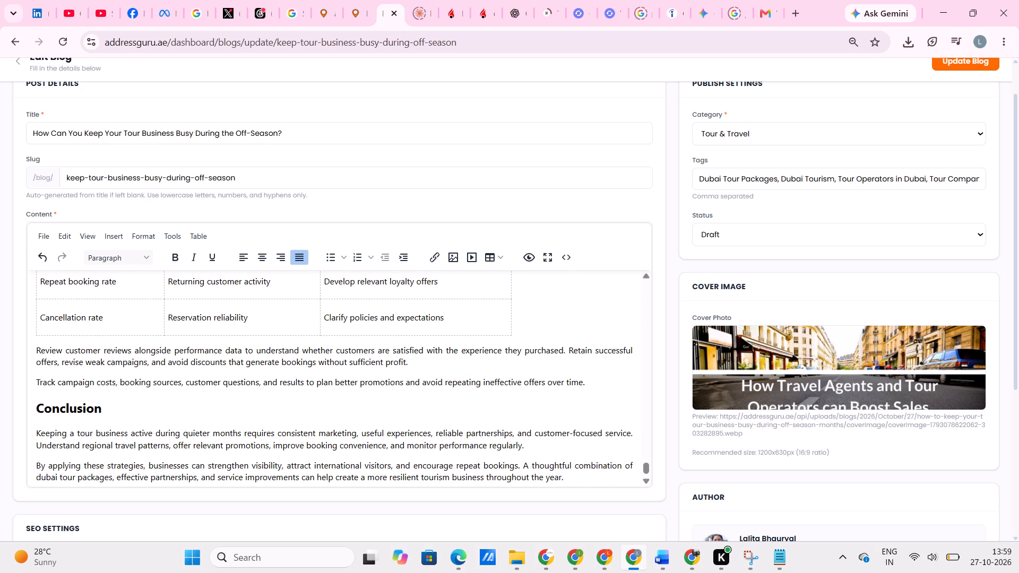
{"action": "scroll", "coordinate": [212, 401], "scroll_direction": "down", "scroll_amount": 1}
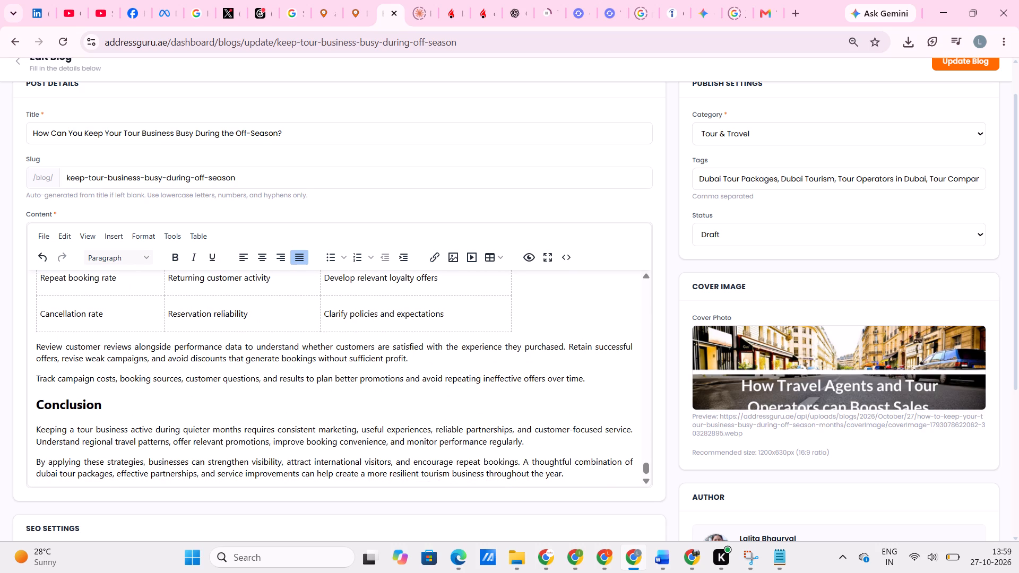
{"action": "triple_click", "coordinate": [197, 351]}
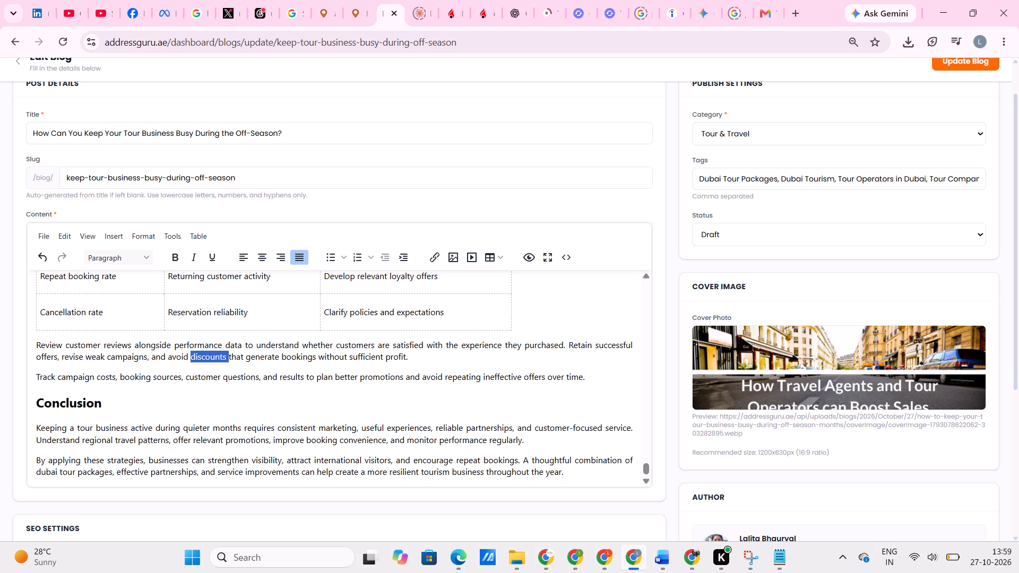
{"action": "triple_click", "coordinate": [202, 368]}
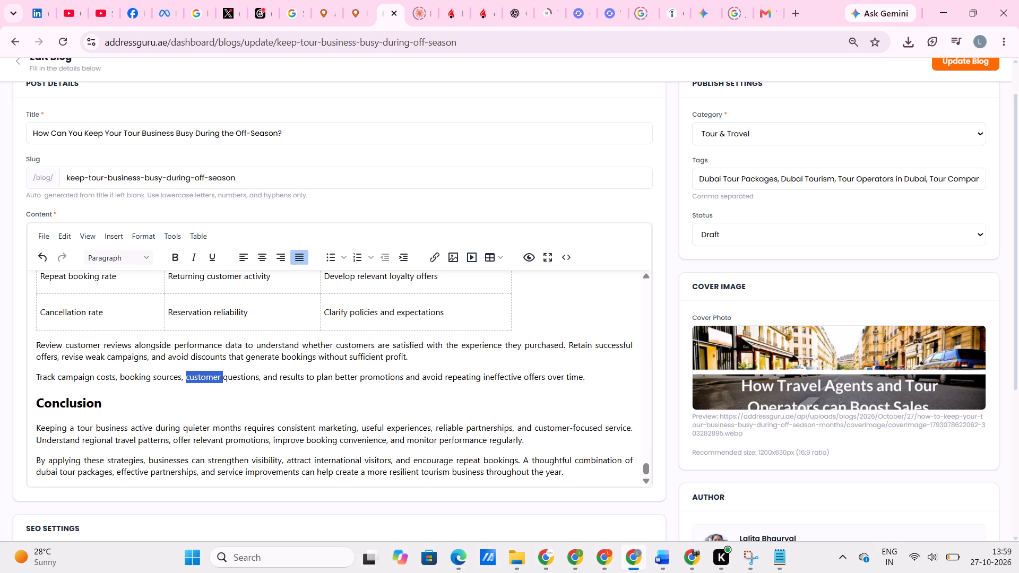
{"action": "triple_click", "coordinate": [202, 368]}
{"action": "left_click", "coordinate": [202, 368]}
{"action": "triple_click", "coordinate": [201, 368]}
{"action": "left_click", "coordinate": [200, 368]}
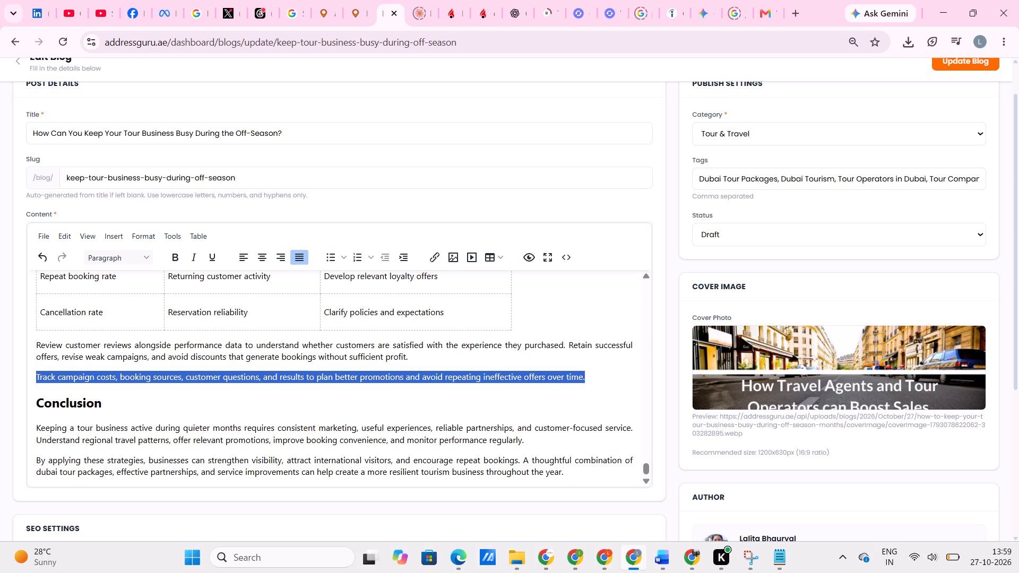
{"action": "key", "text": "BackSpace"}
{"action": "key", "text": "BackSpace"}
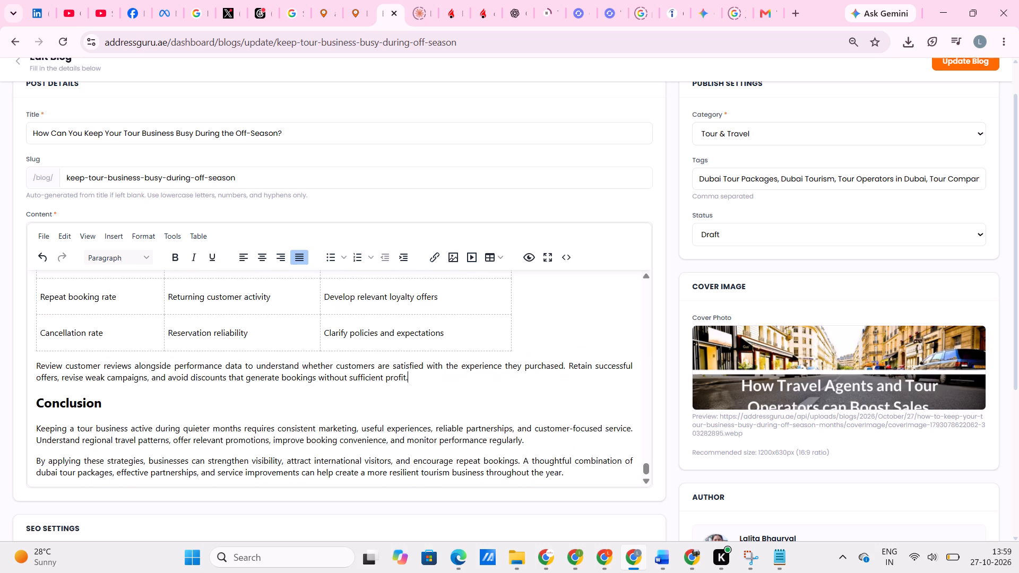
Make "active during quieter months" and "businesses can strengthen visibility" bold in the two Conclusion paragraphs.
{"action": "scroll", "coordinate": [220, 444], "scroll_direction": "down", "scroll_amount": 1}
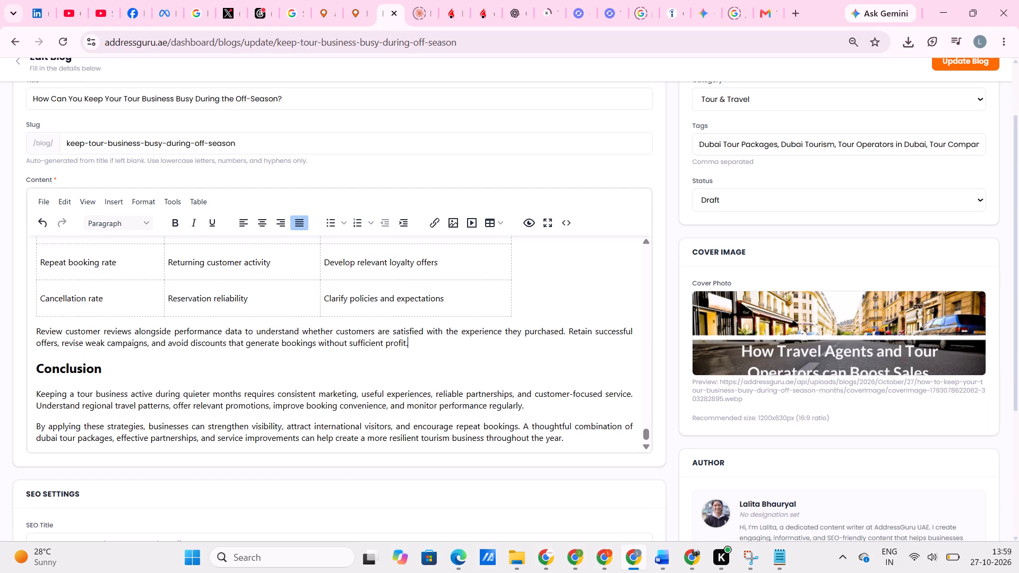
{"action": "left_click_drag", "start_coordinate": [130, 394], "coordinate": [133, 394]}
{"action": "left_click_drag", "start_coordinate": [133, 394], "coordinate": [242, 390]}
{"action": "key", "text": "ctrl+b"}
{"action": "left_click", "coordinate": [313, 419]}
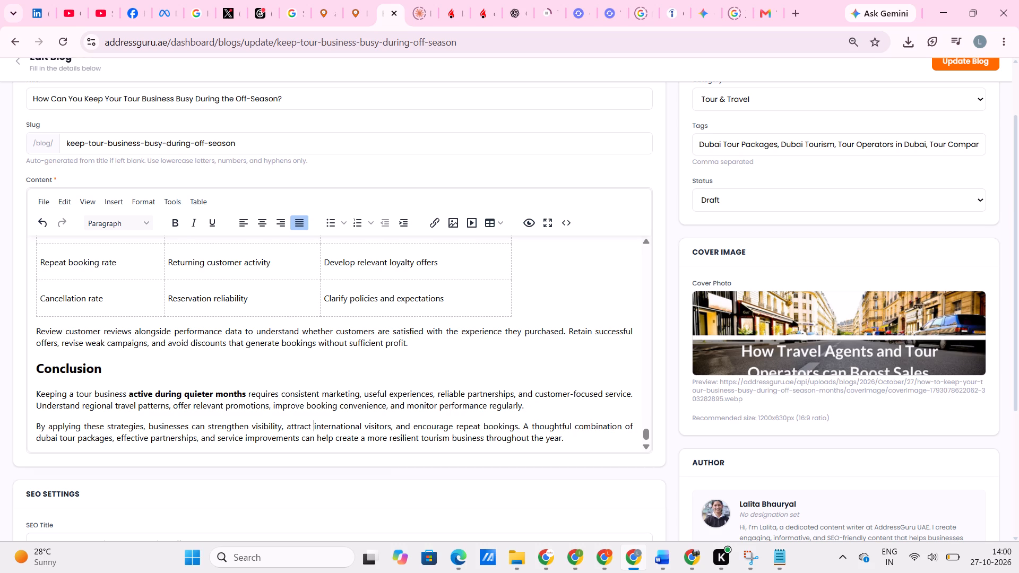
{"action": "left_click_drag", "start_coordinate": [147, 425], "coordinate": [281, 419]}
{"action": "key", "text": "ctrl+b"}
{"action": "left_click", "coordinate": [333, 425]}
Copy the off-season post's full title and save the updated blog post.
{"action": "scroll", "coordinate": [473, 395], "scroll_direction": "down", "scroll_amount": 1}
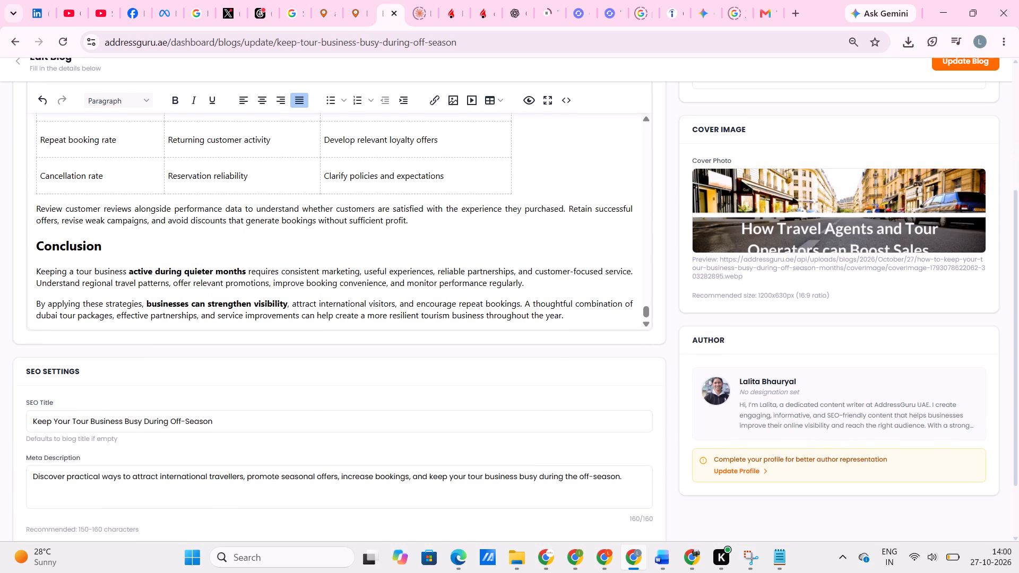
{"action": "scroll", "coordinate": [473, 395], "scroll_direction": "down", "scroll_amount": 1}
{"action": "scroll", "coordinate": [473, 395], "scroll_direction": "up", "scroll_amount": 8}
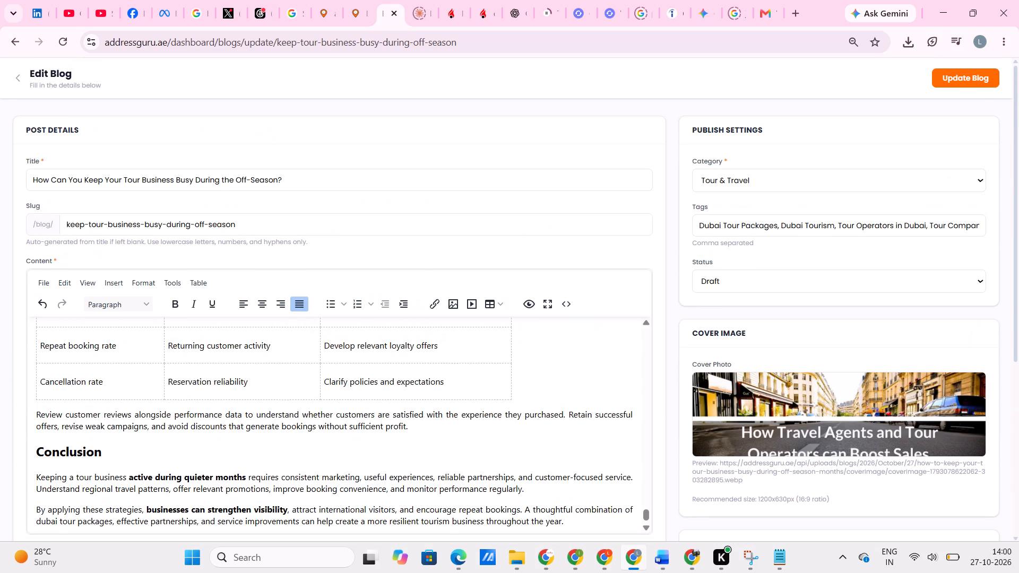
{"action": "scroll", "coordinate": [473, 395], "scroll_direction": "up", "scroll_amount": 10}
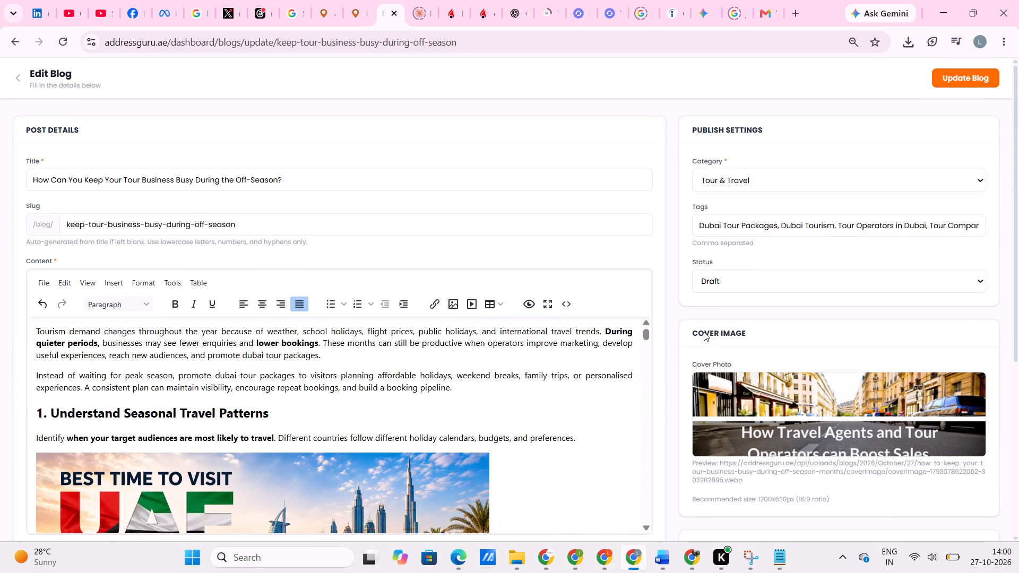
{"action": "scroll", "coordinate": [849, 240], "scroll_direction": "up", "scroll_amount": 5}
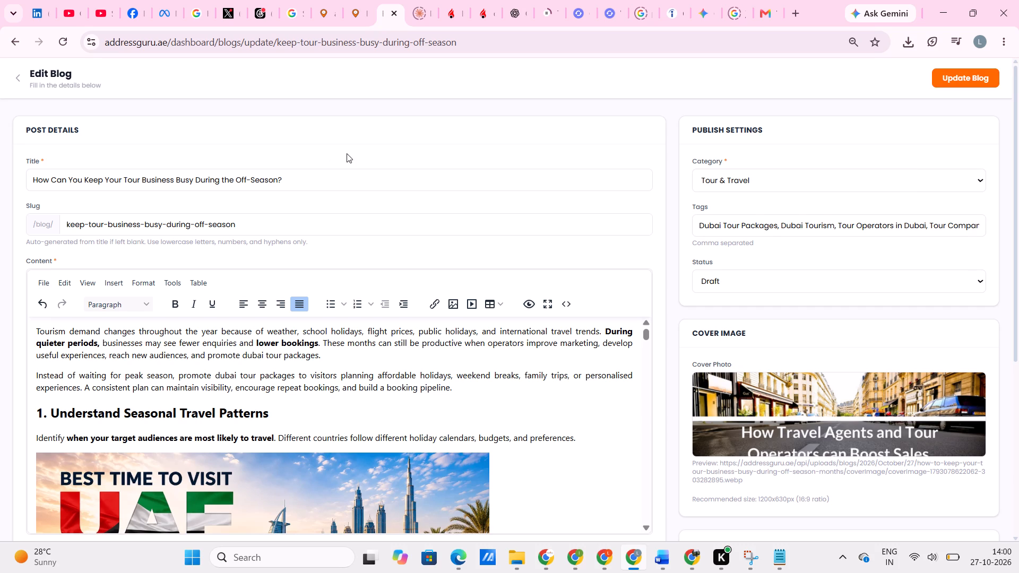
{"action": "left_click", "coordinate": [332, 172]}
{"action": "key", "text": "ctrl+a"}
{"action": "key", "text": "ctrl+c"}
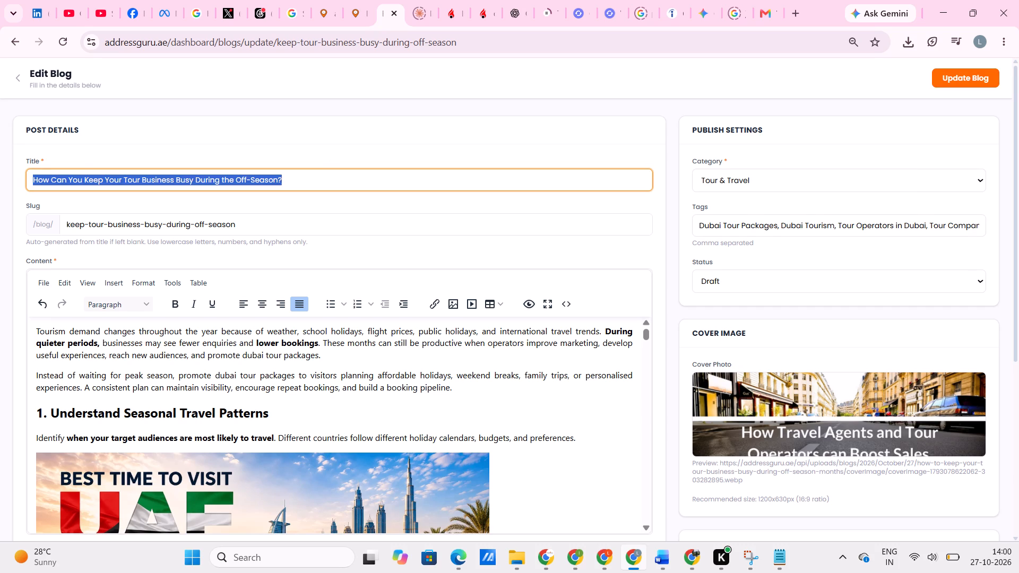
{"action": "left_click", "coordinate": [950, 82]}
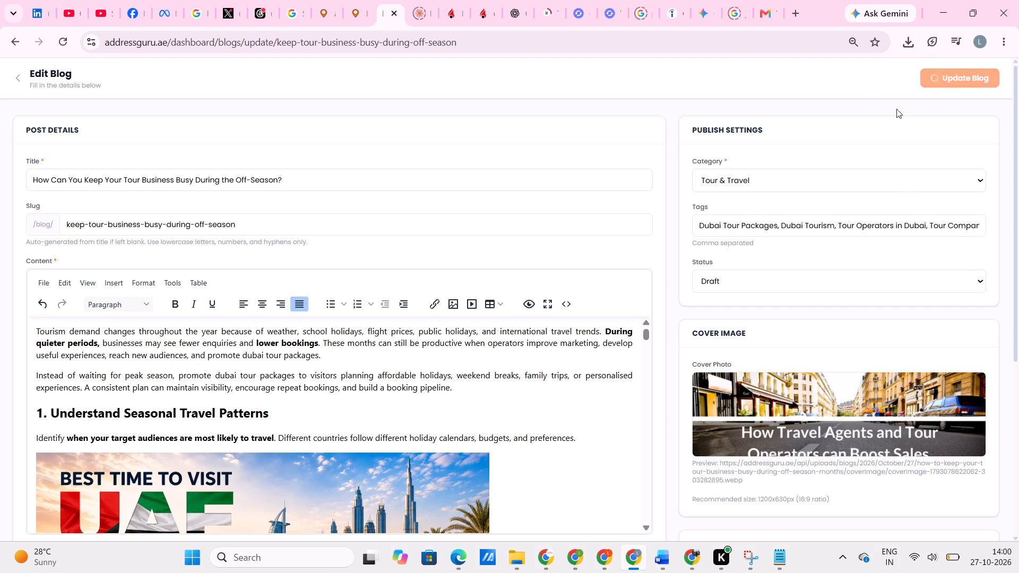
Switch to the Anoj intern JD spreadsheet and search it for the copied title, shortened to begin with "How Can You Keep".
{"action": "left_click", "coordinate": [573, 559]}
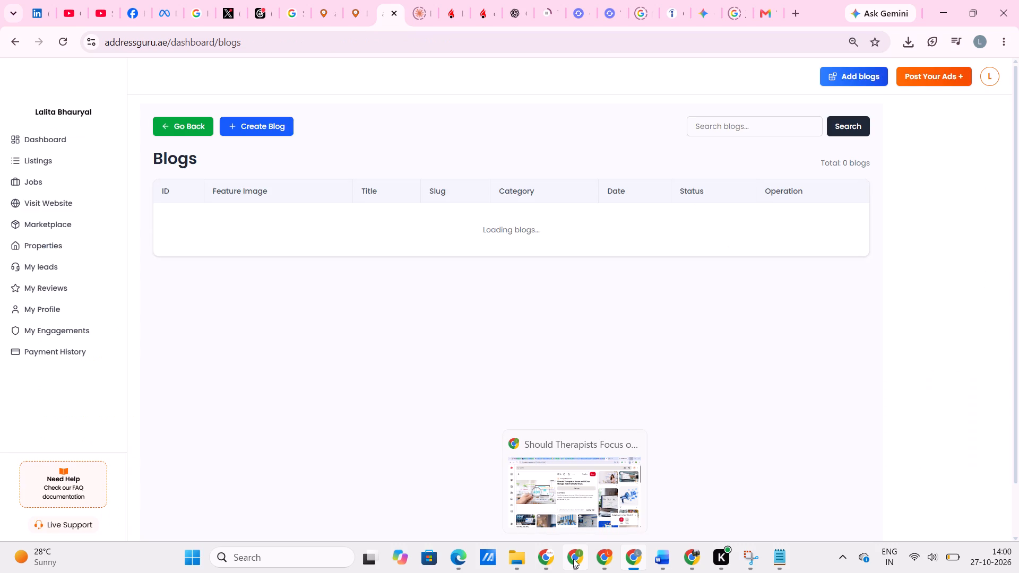
{"action": "left_click", "coordinate": [70, 0]}
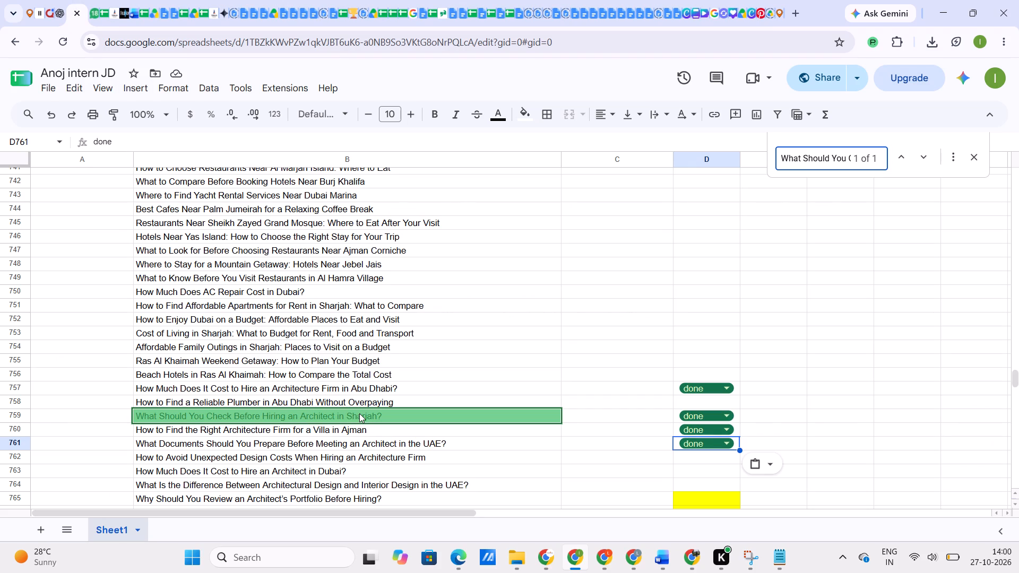
{"action": "key", "text": "ctrl+f"}
{"action": "key", "text": "ctrl+v"}
{"action": "key", "text": "BackSpace"}
{"action": "key", "text": "BackSpace"}
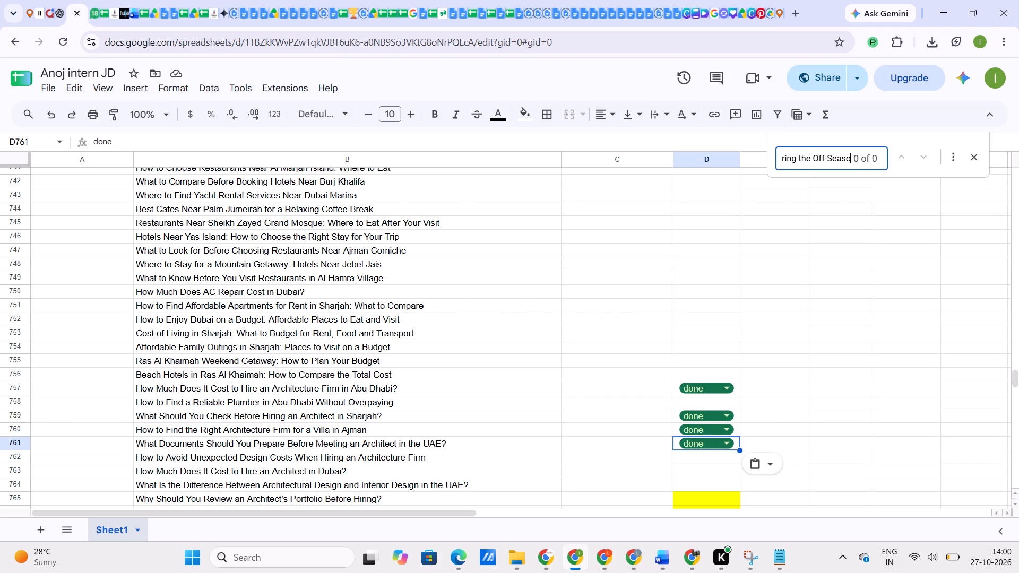
{"action": "key", "text": "BackSpace"}
{"action": "key", "text": "BackSpace"}
{"action": "key", "text": "BackSpace"}
{"action": "key", "text": "BackSpace"}
{"action": "key", "text": "BackSpace"}
{"action": "key", "text": "BackSpace"}
{"action": "key", "text": "BackSpace"}
{"action": "key", "text": "BackSpace"}
{"action": "key", "text": "BackSpace"}
{"action": "key", "text": "BackSpace"}
{"action": "key", "text": "BackSpace"}
{"action": "key", "text": "BackSpace"}
{"action": "key", "text": "BackSpace"}
{"action": "key", "text": "BackSpace"}
{"action": "key", "text": "BackSpace"}
{"action": "key", "text": "BackSpace"}
{"action": "key", "text": "BackSpace"}
{"action": "key", "text": "BackSpace"}
{"action": "key", "text": "BackSpace"}
{"action": "key", "text": "BackSpace"}
{"action": "key", "text": "BackSpace"}
{"action": "key", "text": "BackSpace"}
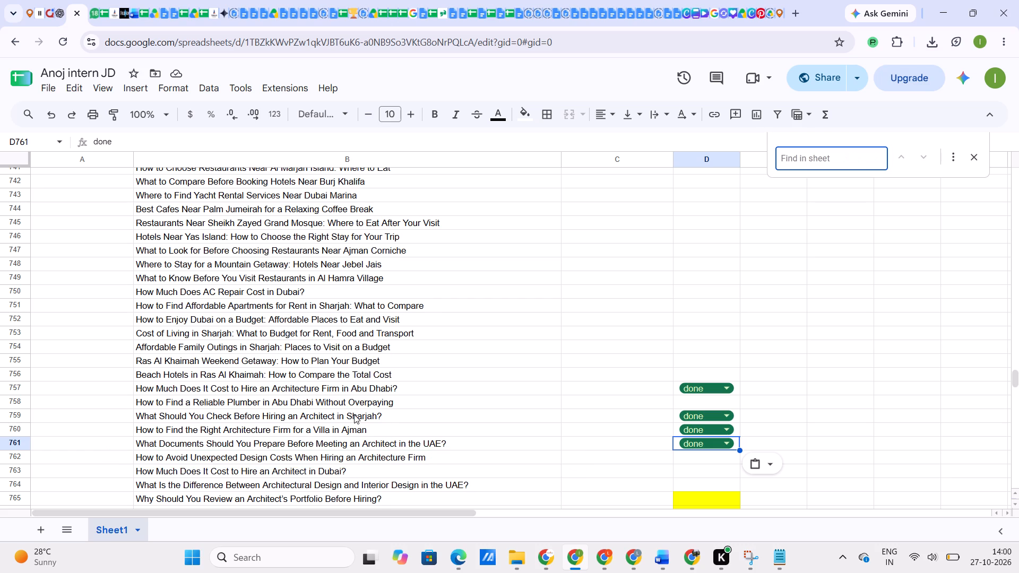
{"action": "key", "text": "ctrl+z"}
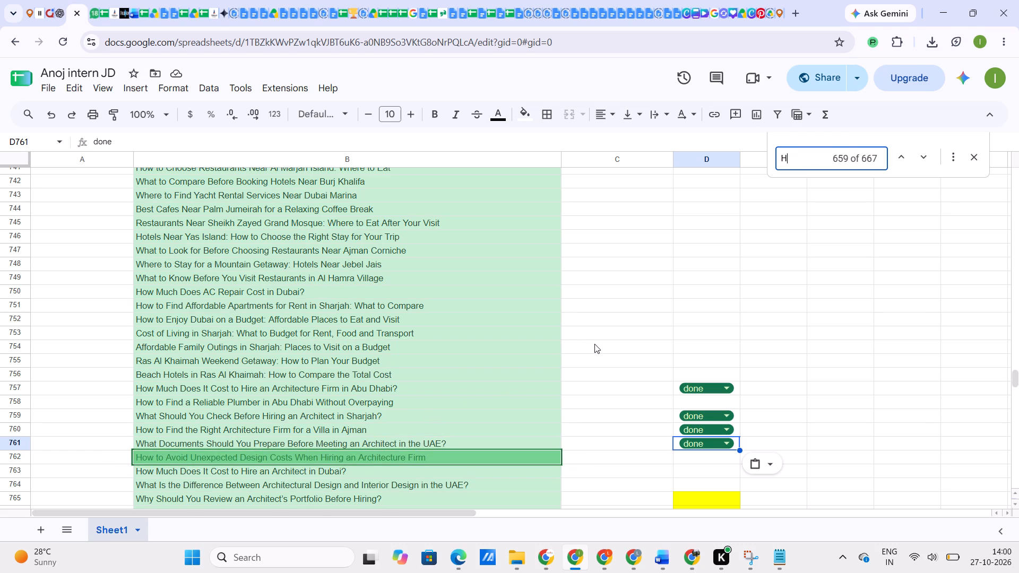
{"action": "key", "text": "ctrl+z"}
{"action": "key", "text": "ctrl+z"}
{"action": "key", "text": "ctrl+z"}
{"action": "key", "text": "ctrl+z"}
{"action": "key", "text": "ctrl+z"}
{"action": "key", "text": "ctrl+z"}
{"action": "key", "text": "ctrl+z"}
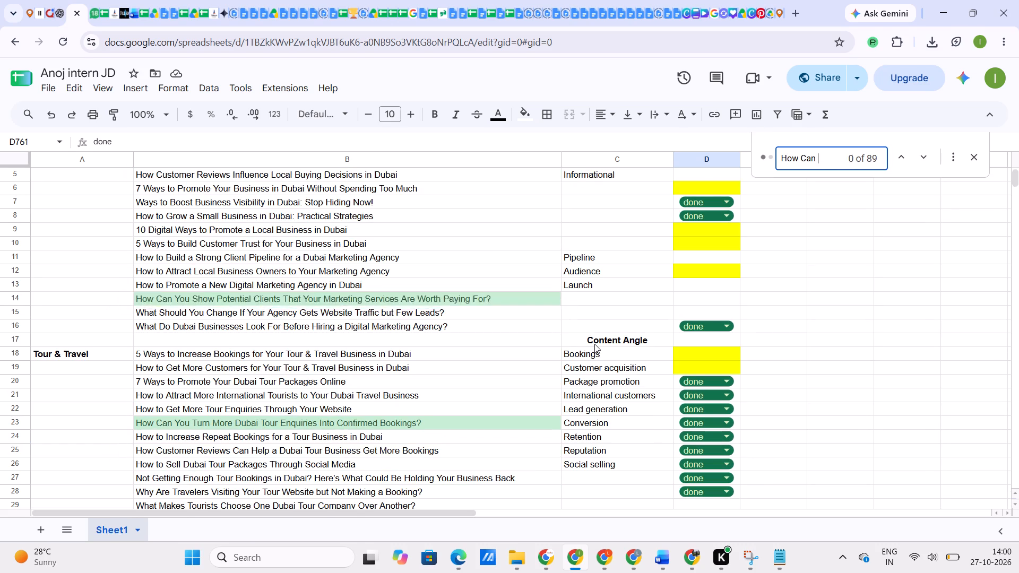
{"action": "key", "text": "ctrl+z"}
{"action": "key", "text": "ctrl+z"}
{"action": "key", "text": "ctrl+z"}
{"action": "key", "text": "ctrl+z"}
{"action": "key", "text": "ctrl+z"}
{"action": "key", "text": "ctrl+z"}
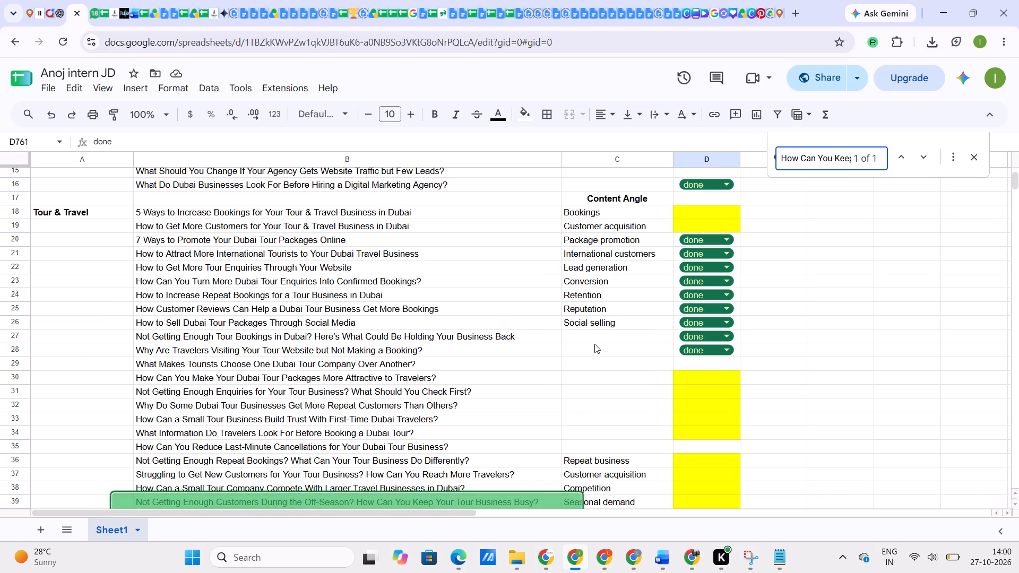
Replace the title in cell B39 with "How Can You Keep Your Tour Business Busy During the Off-Season?".
{"action": "scroll", "coordinate": [577, 475], "scroll_direction": "down", "scroll_amount": 1}
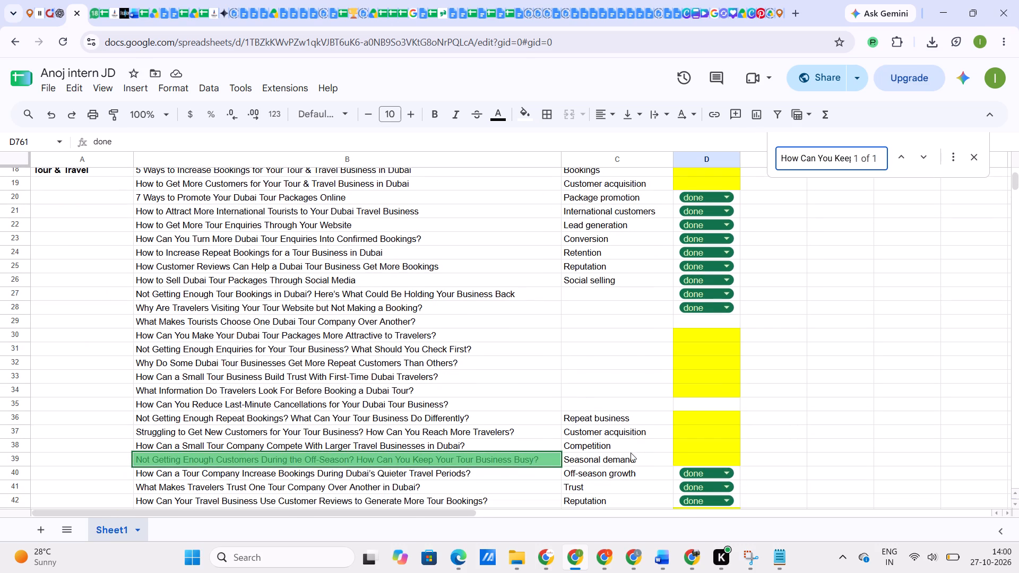
{"action": "left_click", "coordinate": [549, 461]}
{"action": "key", "text": "ctrl+v"}
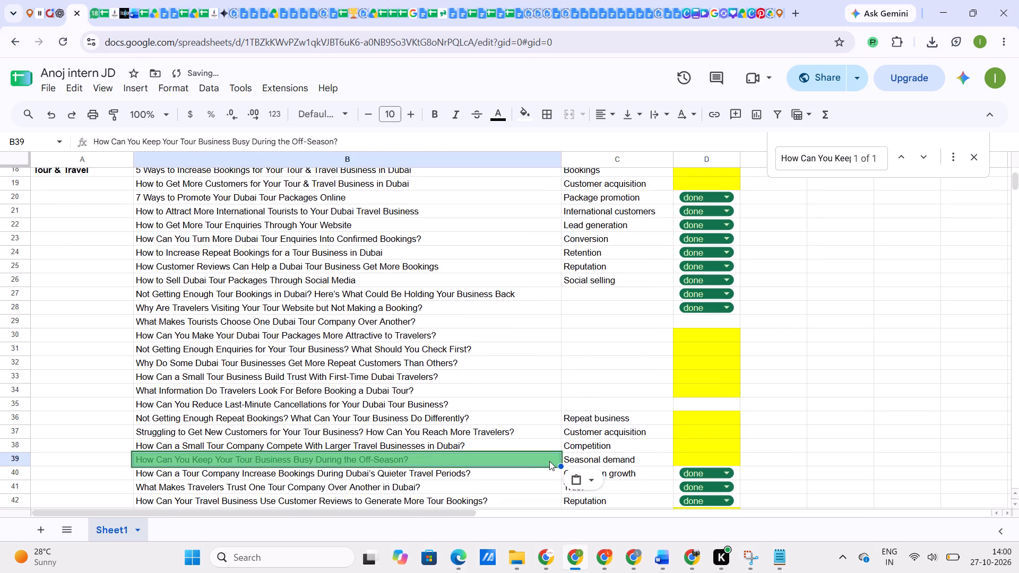
Copy the "done" status from row 40 to the off-season post's row 39, and put the spreadsheet window away.
{"action": "left_click", "coordinate": [681, 473]}
{"action": "left_click", "coordinate": [764, 477]}
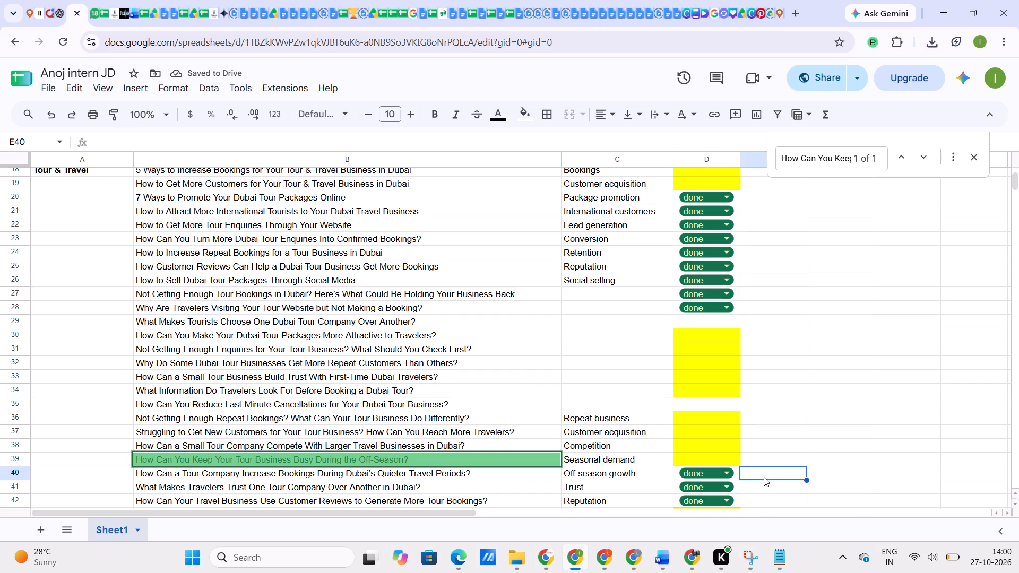
{"action": "key", "text": "Left"}
{"action": "key", "text": "ctrl+c"}
{"action": "key", "text": "Up"}
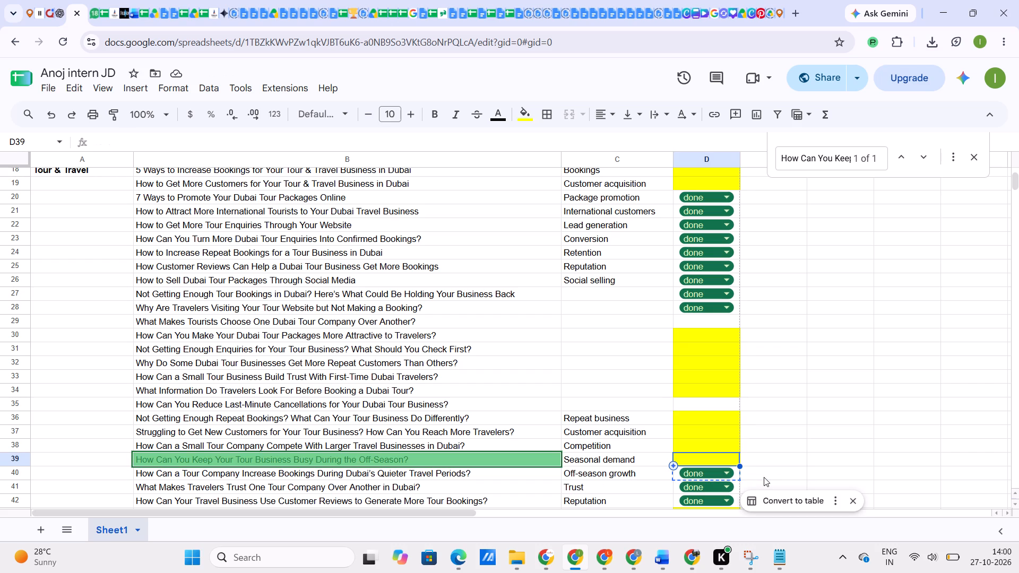
{"action": "key", "text": "ctrl+v"}
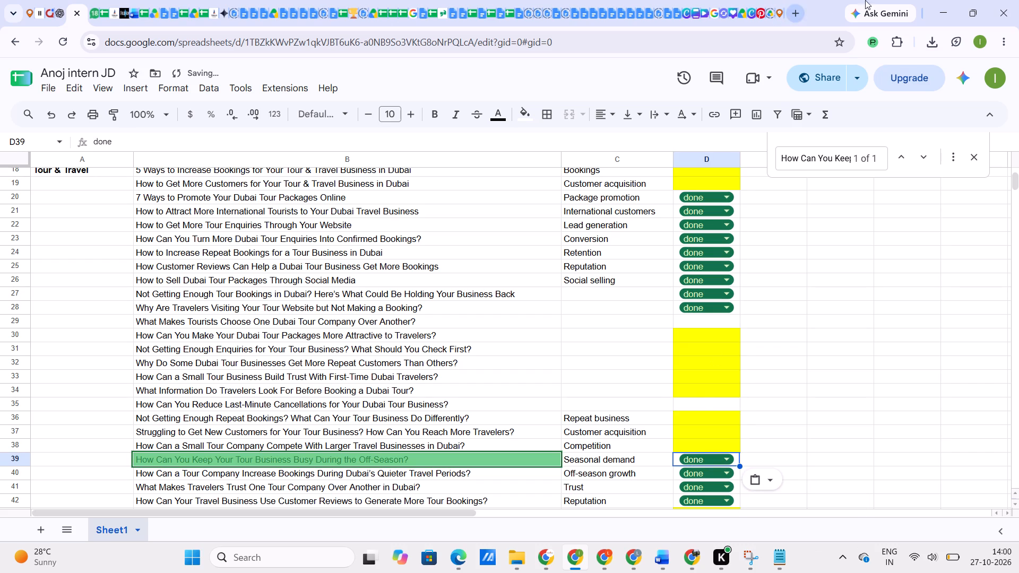
{"action": "left_click", "coordinate": [945, 15]}
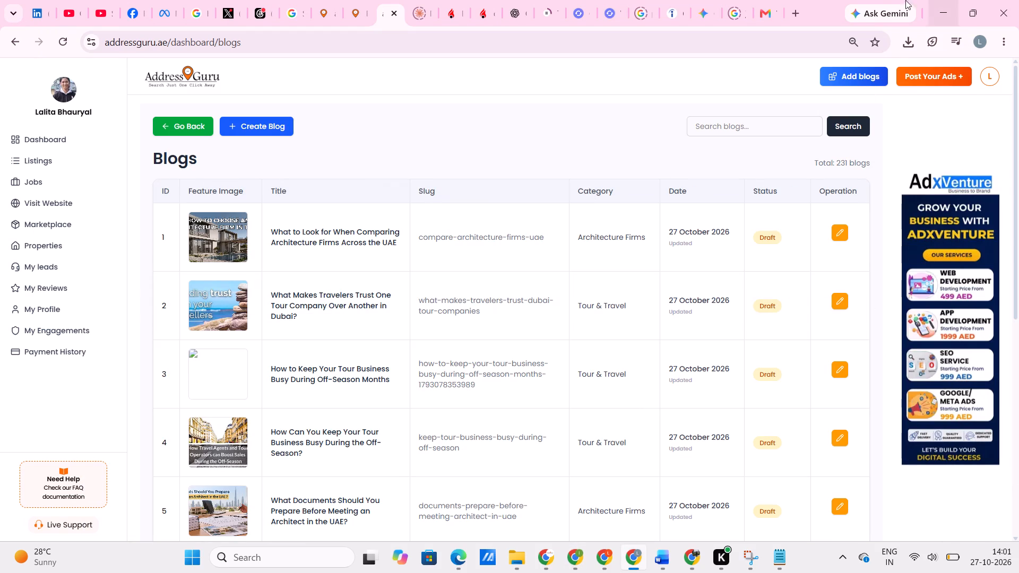
Switch to AddressGuru UAE's YouTube Studio and refresh its list of Shorts to check their views.
{"action": "left_click", "coordinate": [549, 554]}
{"action": "left_click", "coordinate": [171, 0]}
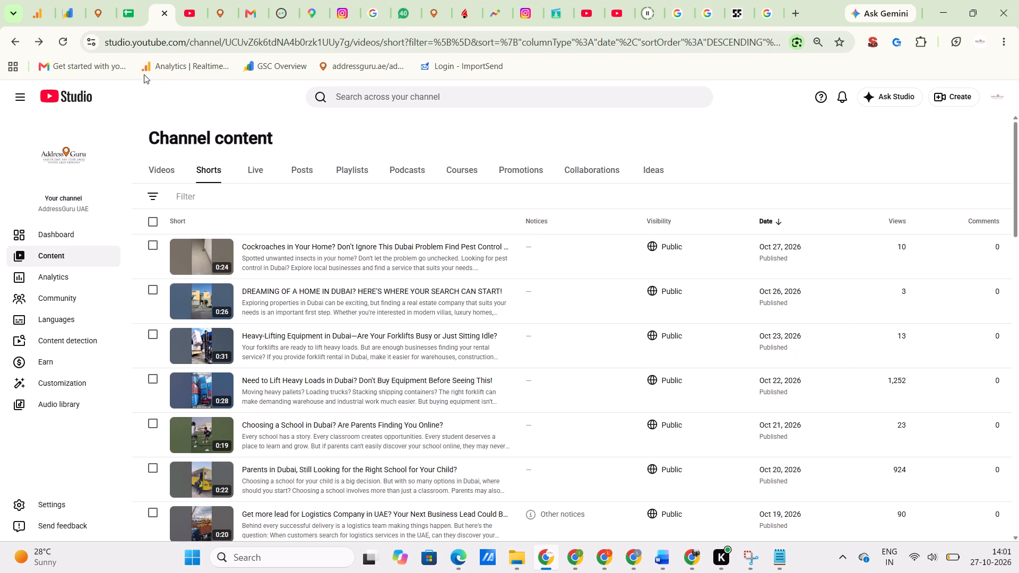
{"action": "left_click", "coordinate": [57, 46]}
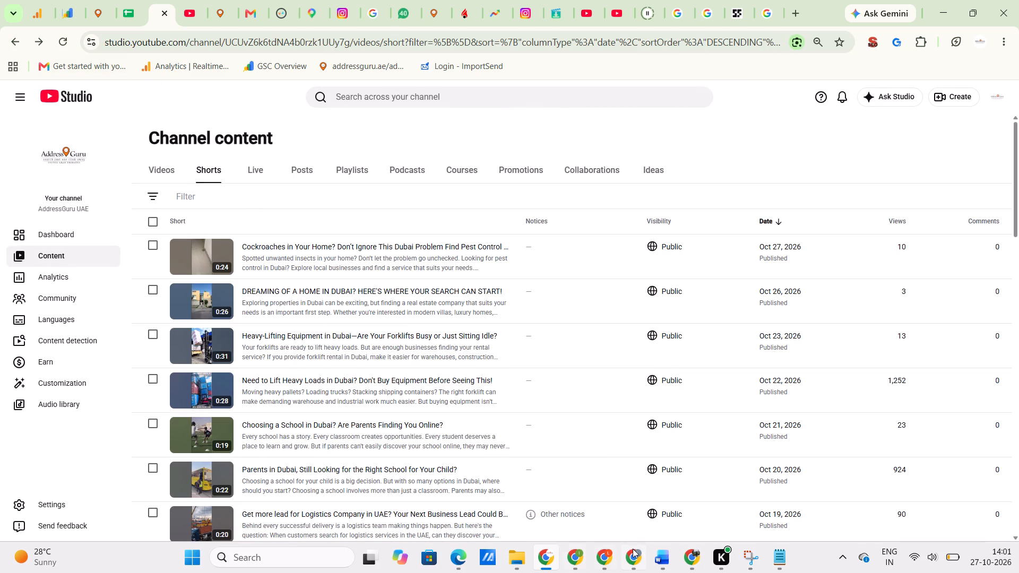
Switch to Seva India Foundation's YouTube Studio, refresh its list of Shorts to check their views, and put that window away.
{"action": "left_click", "coordinate": [633, 553]}
{"action": "left_click", "coordinate": [88, 0]}
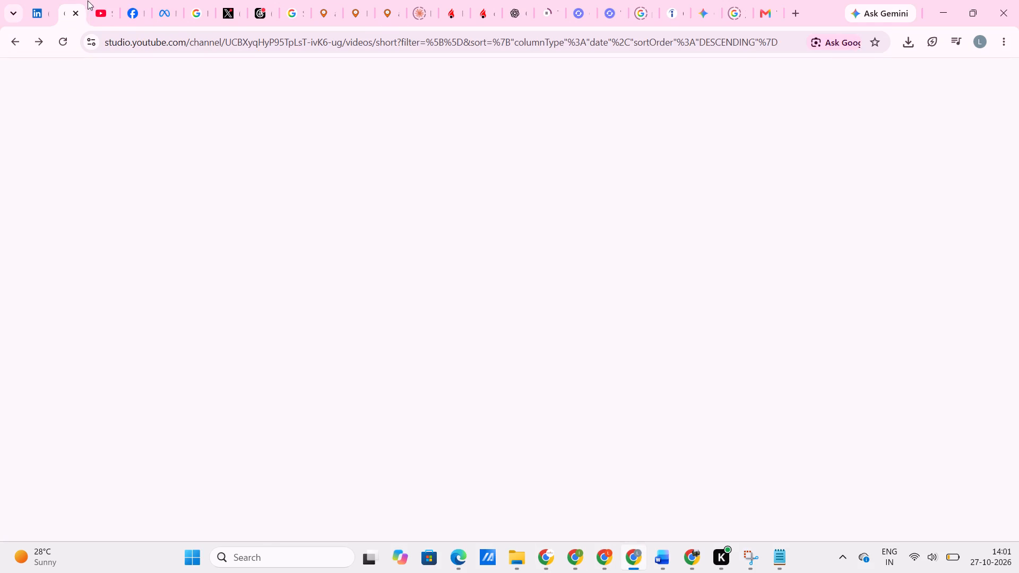
{"action": "left_click", "coordinate": [60, 39]}
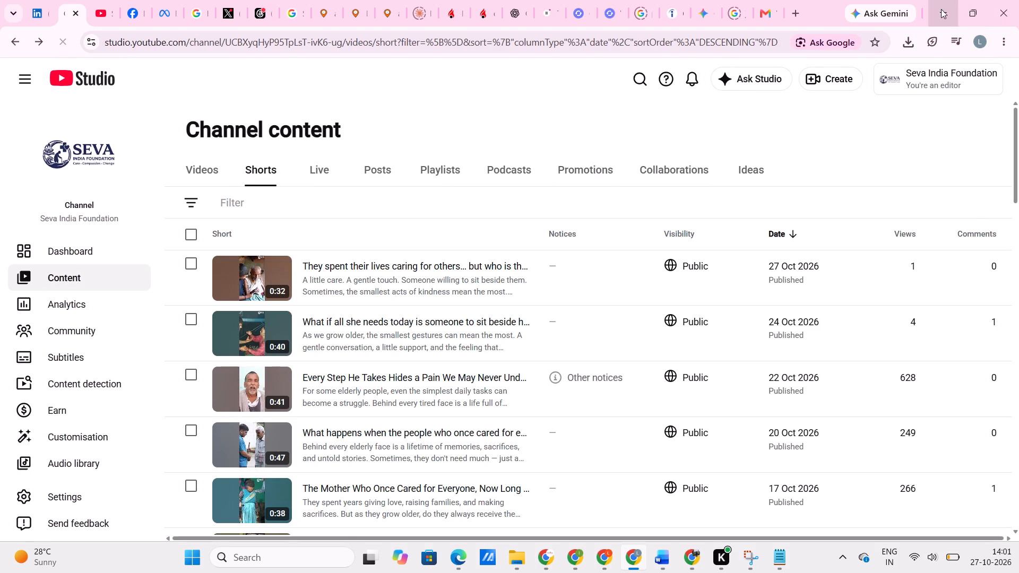
{"action": "left_click", "coordinate": [941, 9]}
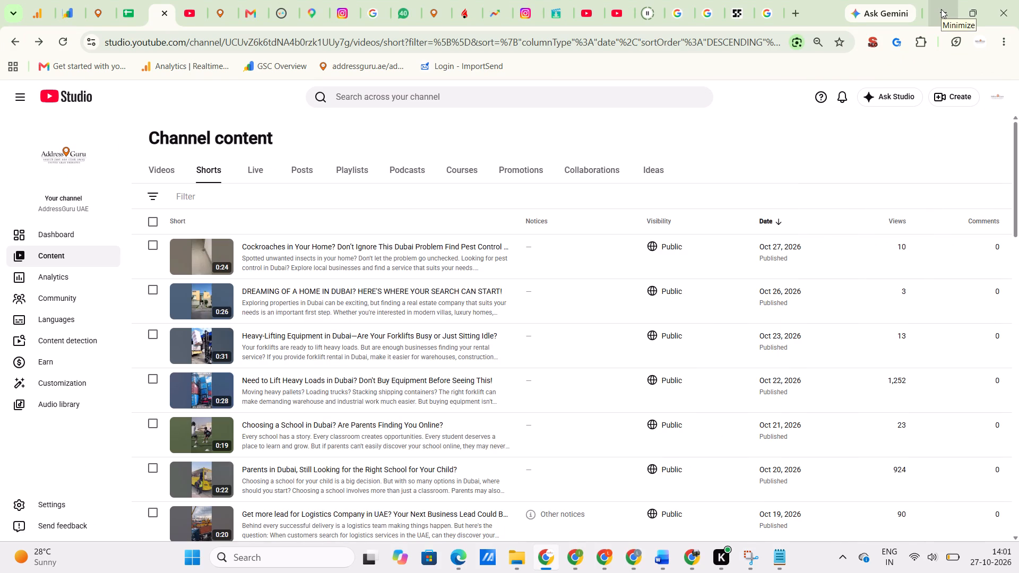